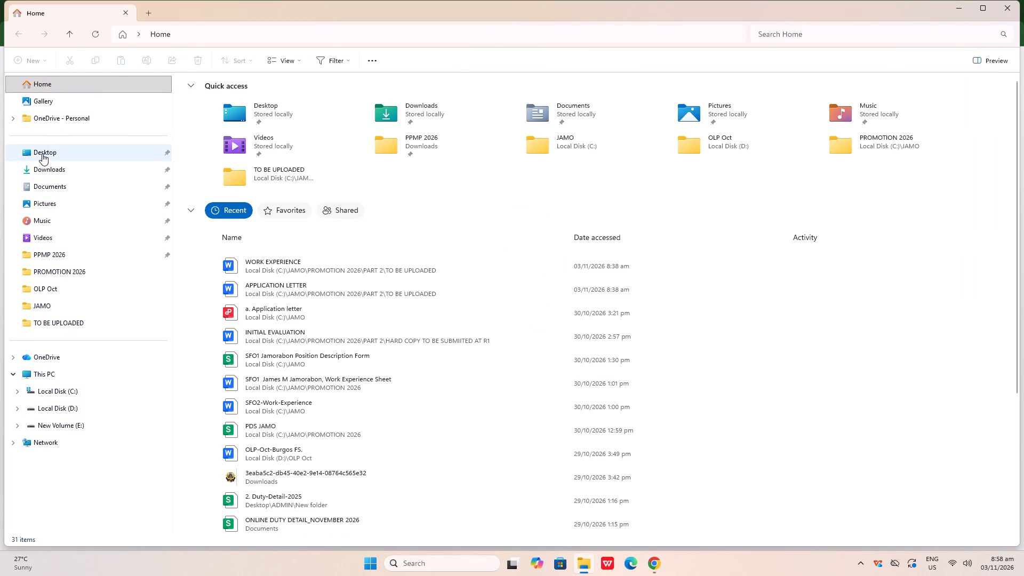
# Search the Desktop folder for "active duty".
pyautogui.click(42, 154)
pyautogui.click(884, 33)
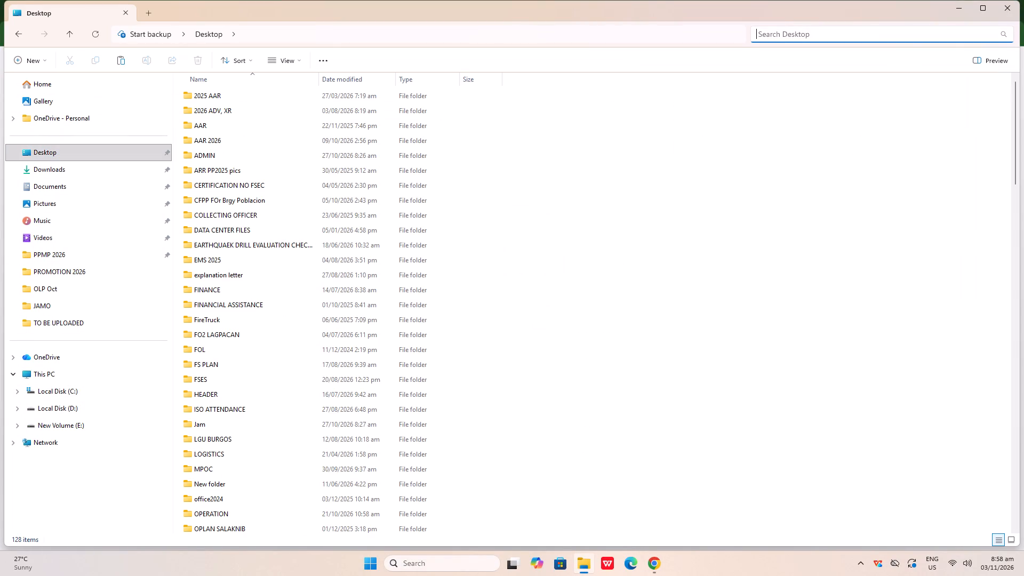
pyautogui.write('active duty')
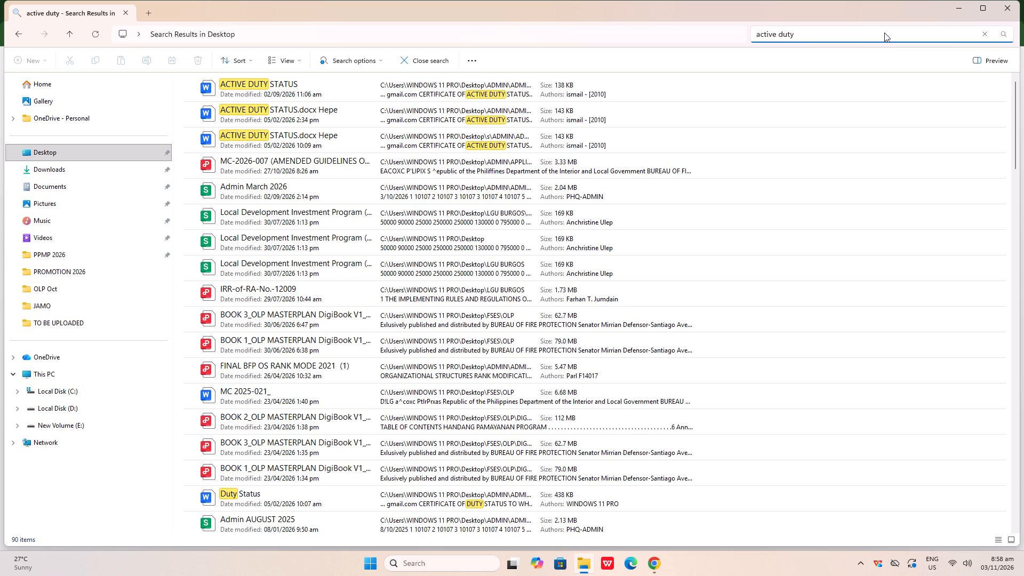
# Open the ACTIVE DUTY STATUS and first ACTIVE DUTY STATUS.docx Hepe search results and review each certificate's wording.
pyautogui.doubleClick(343, 93)
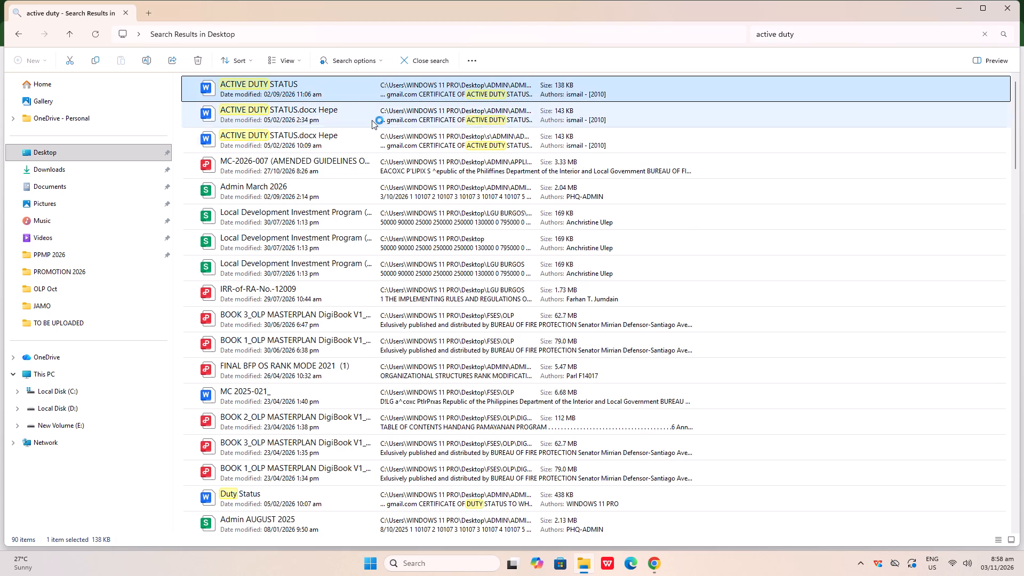
pyautogui.scroll(-1, 564, 443)
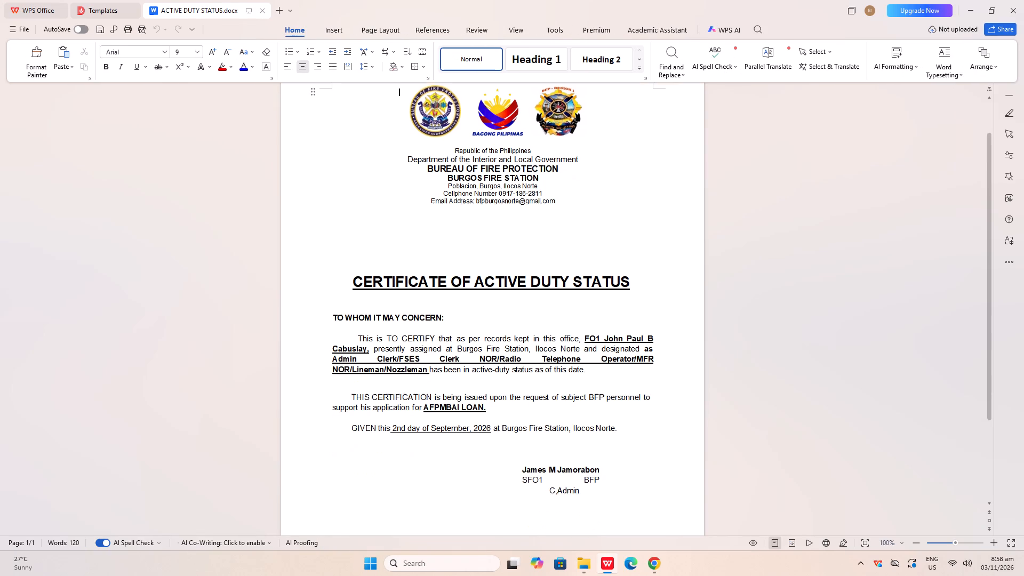
pyautogui.scroll(-1, 564, 443)
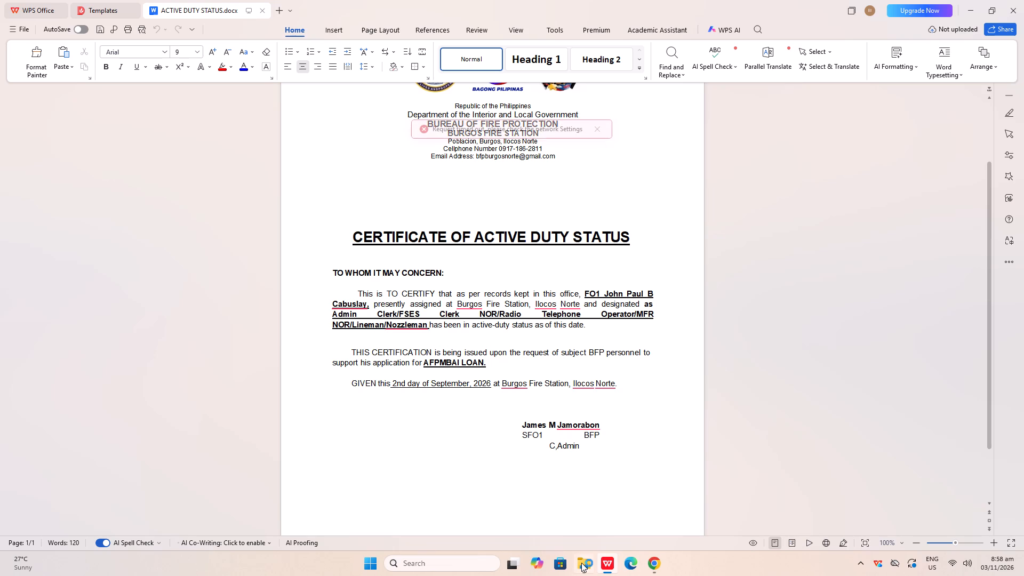
pyautogui.click(597, 501)
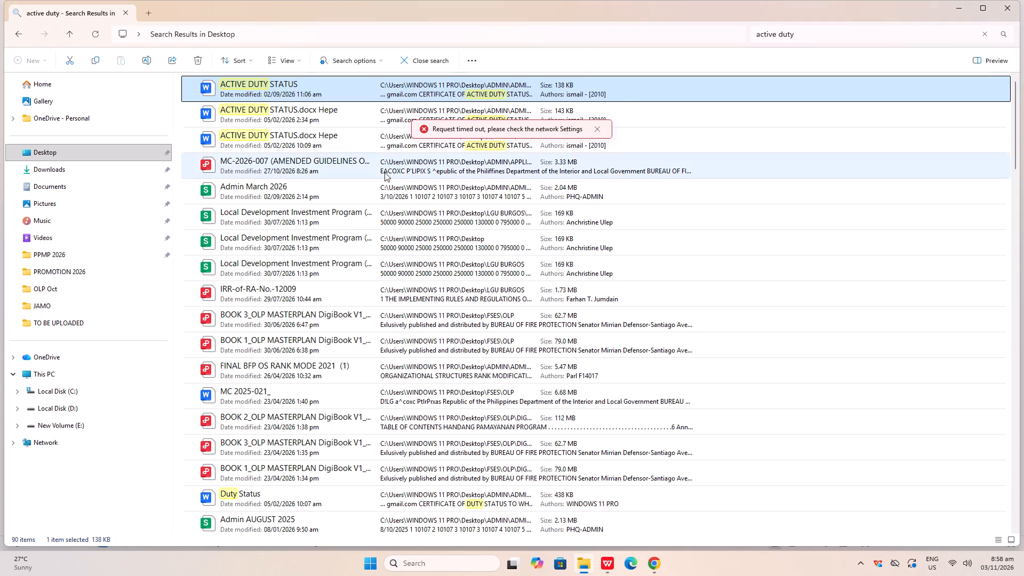
pyautogui.doubleClick(318, 118)
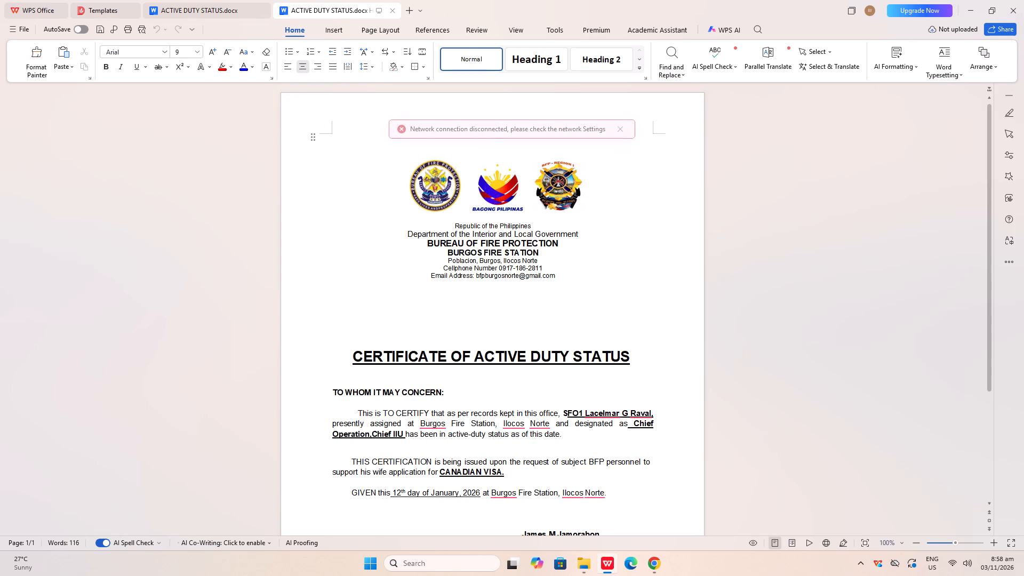
pyautogui.scroll(-1, 552, 516)
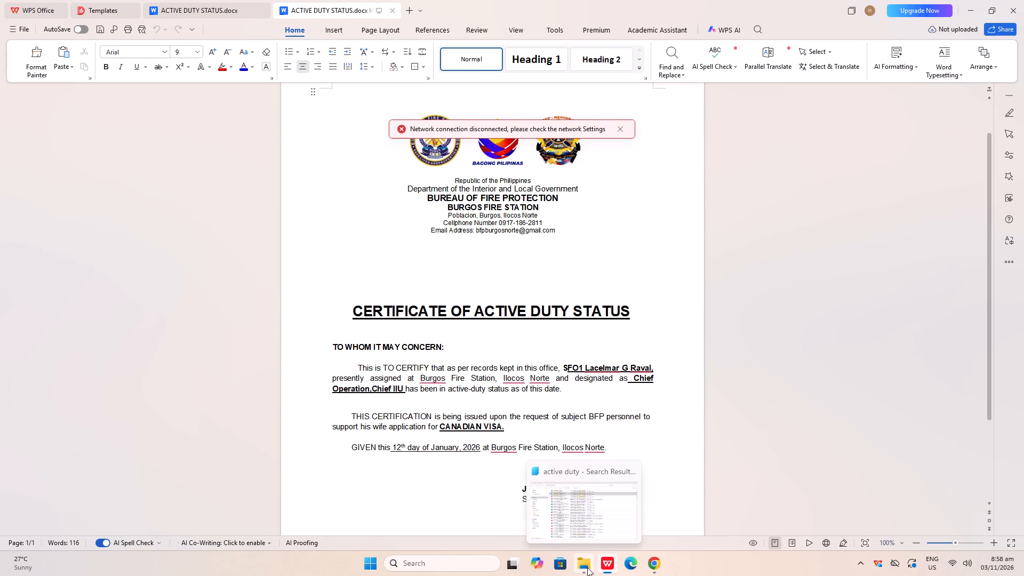
# Open the Duty Status document from the file search results and read through the certificate.
pyautogui.click(587, 567)
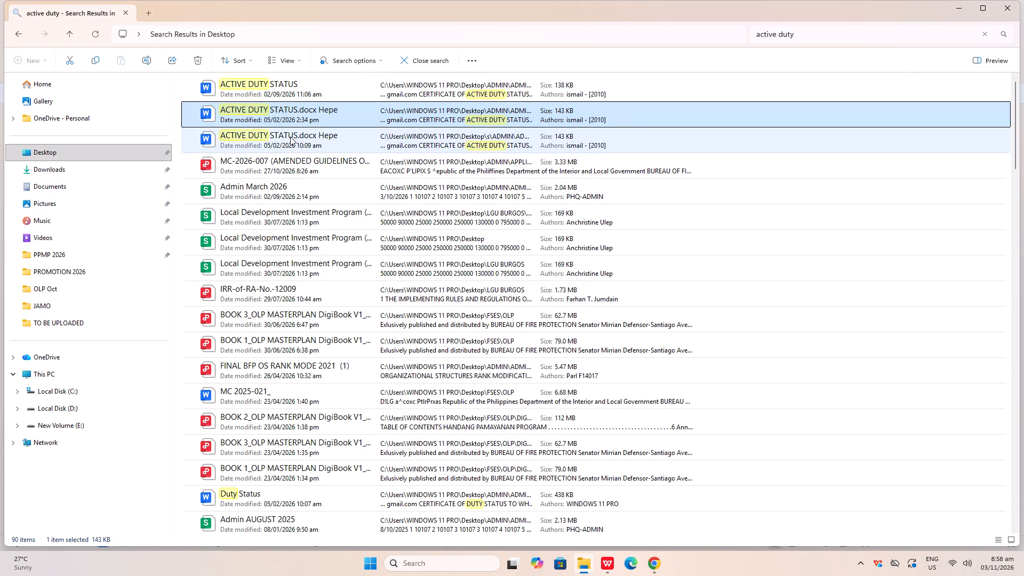
pyautogui.doubleClick(302, 502)
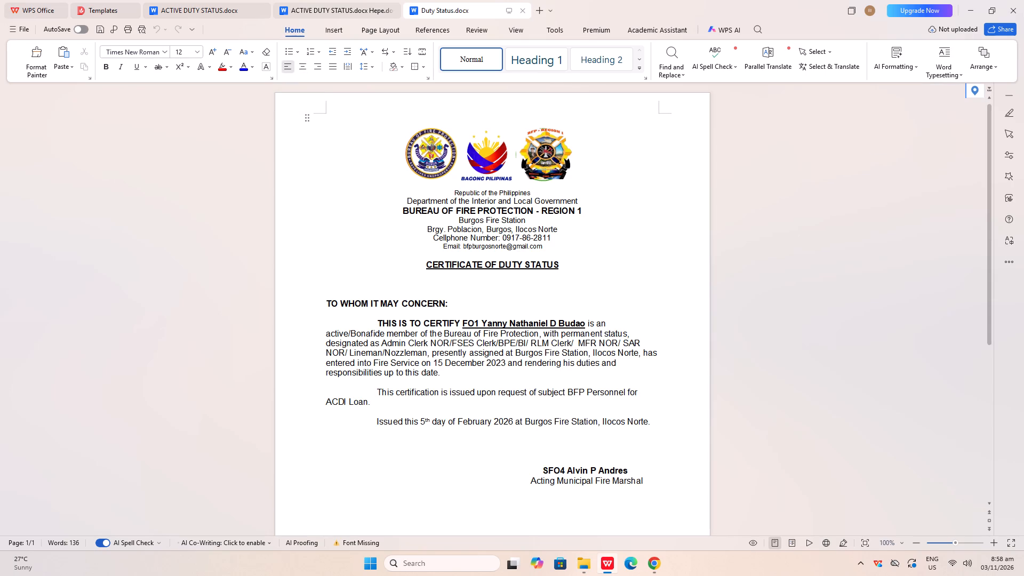
pyautogui.scroll(-2, 478, 473)
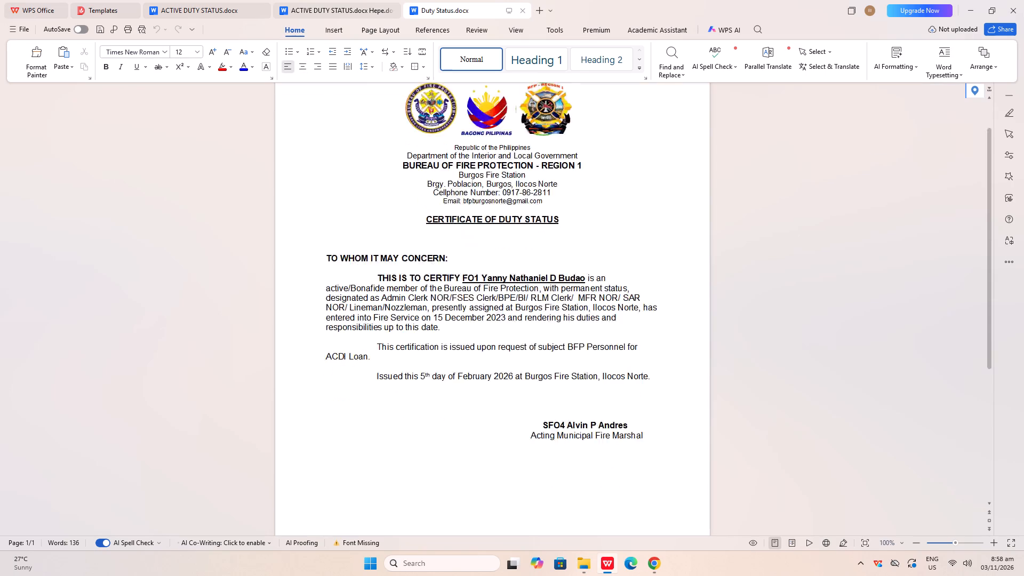
pyautogui.scroll(-1, 478, 473)
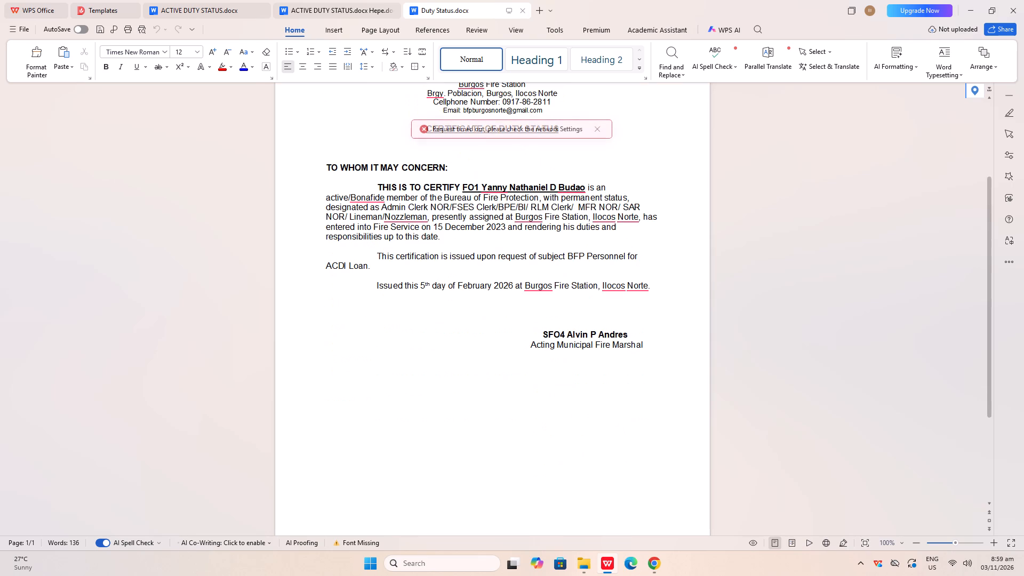
pyautogui.scroll(3, 514, 467)
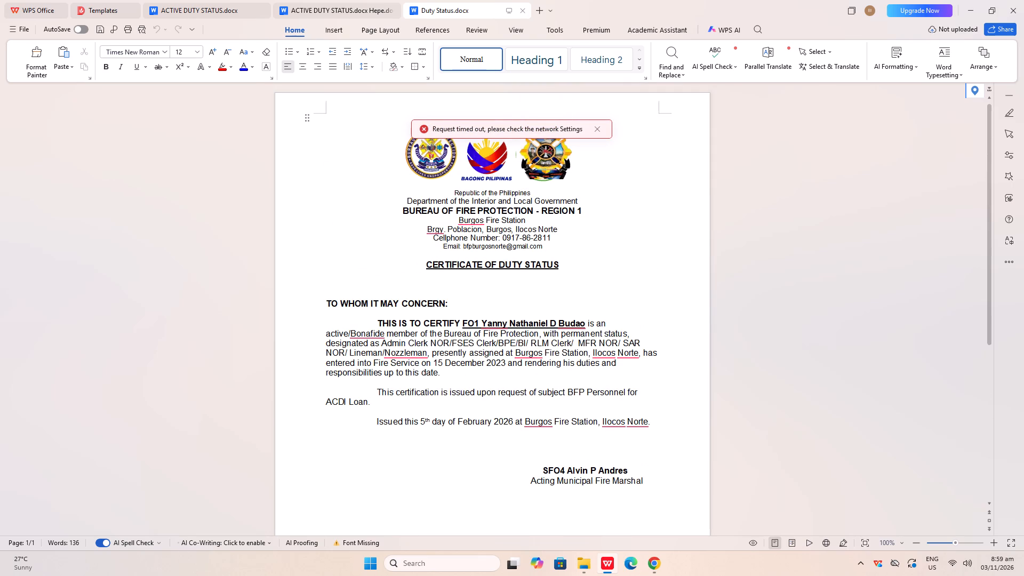
# Replace the signatory line above "Acting Municipal Fire Marshal" with rank SFO3 and the new officer's name.
pyautogui.moveTo(561, 470); pyautogui.dragTo(623, 470)
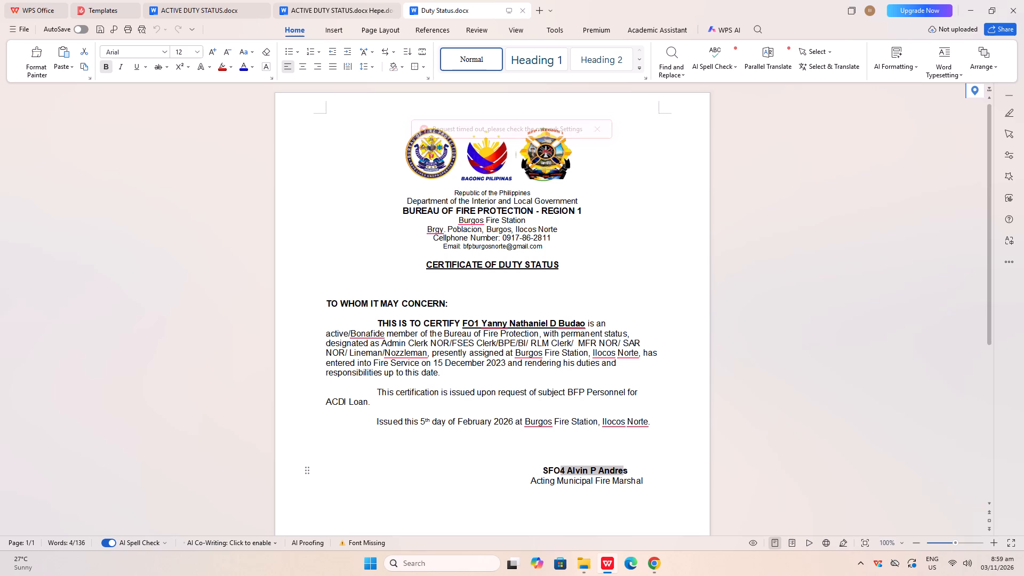
pyautogui.moveTo(623, 470); pyautogui.dragTo(629, 471)
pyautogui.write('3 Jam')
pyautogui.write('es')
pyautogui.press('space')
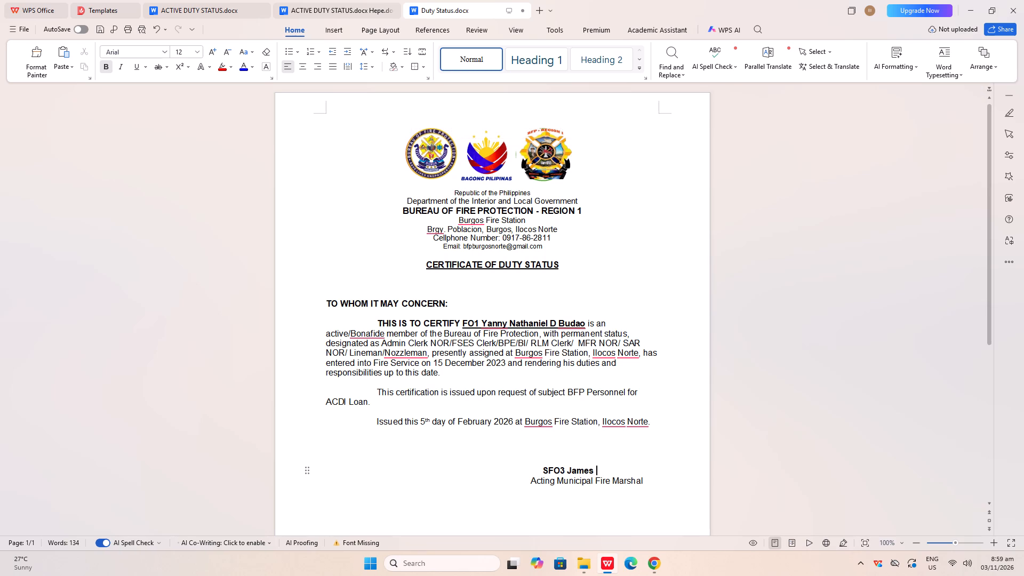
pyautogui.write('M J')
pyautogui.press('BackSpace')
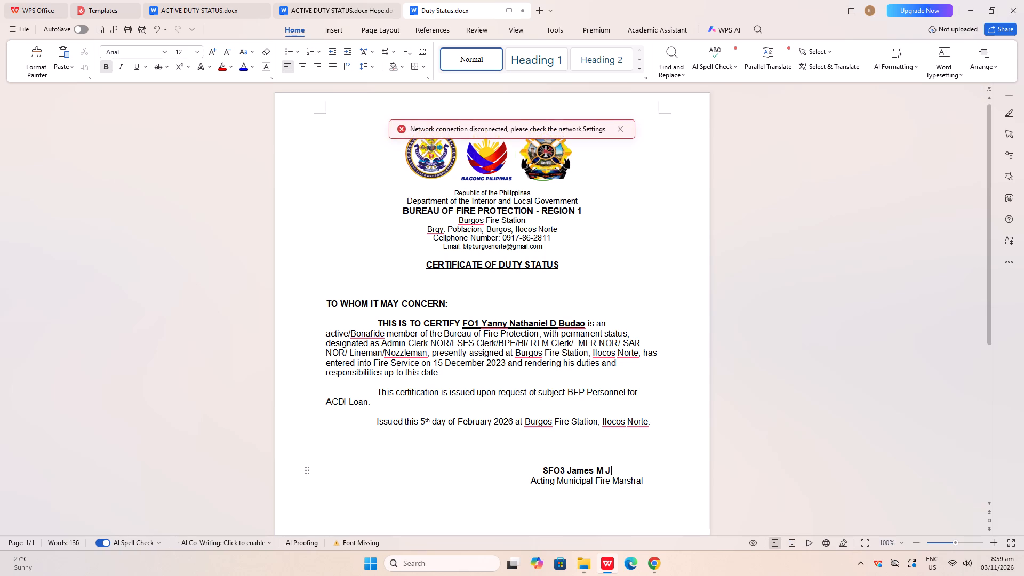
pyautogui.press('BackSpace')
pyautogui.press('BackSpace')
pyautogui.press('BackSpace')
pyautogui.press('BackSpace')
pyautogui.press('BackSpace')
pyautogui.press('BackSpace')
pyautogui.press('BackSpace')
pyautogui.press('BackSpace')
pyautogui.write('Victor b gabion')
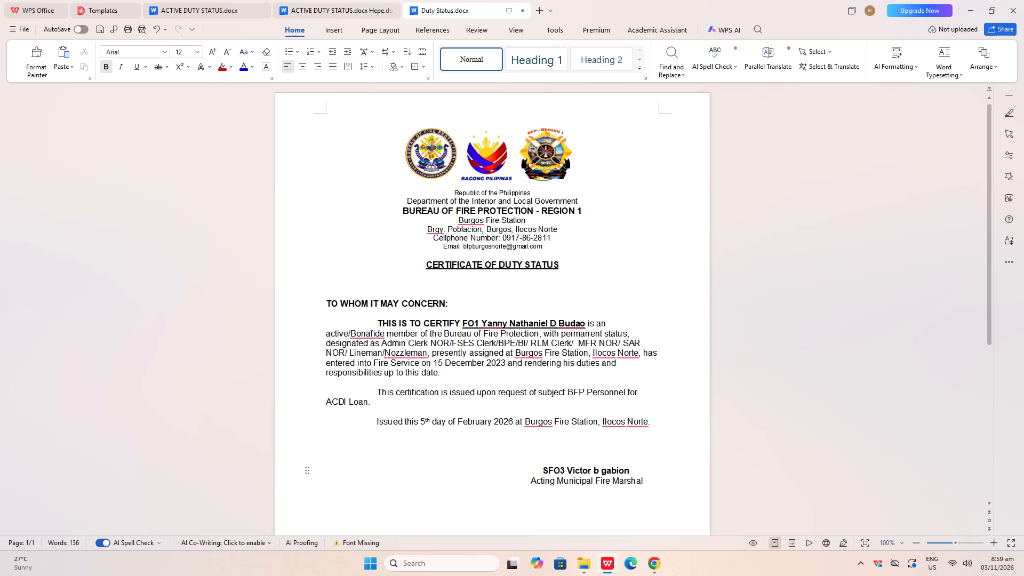
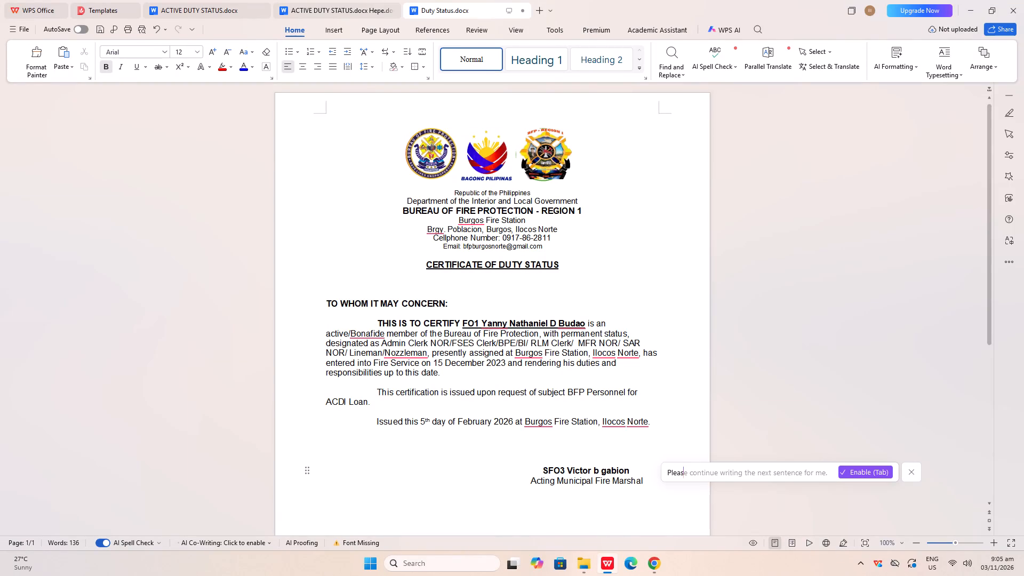
# Change the certified officer's rank to SFO1 and underline the added S to match the rest of the line.
pyautogui.click(461, 321)
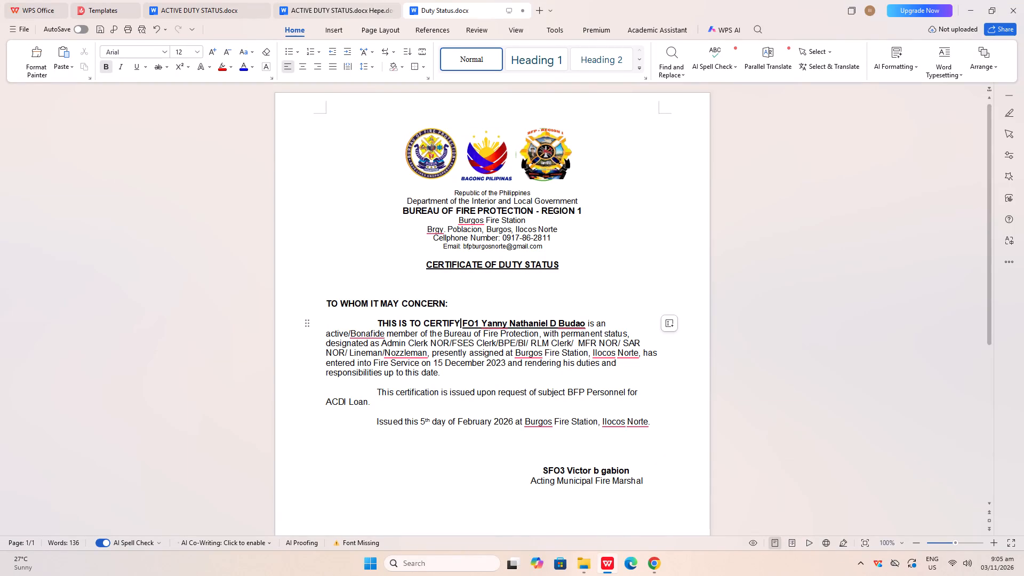
pyautogui.press('Right')
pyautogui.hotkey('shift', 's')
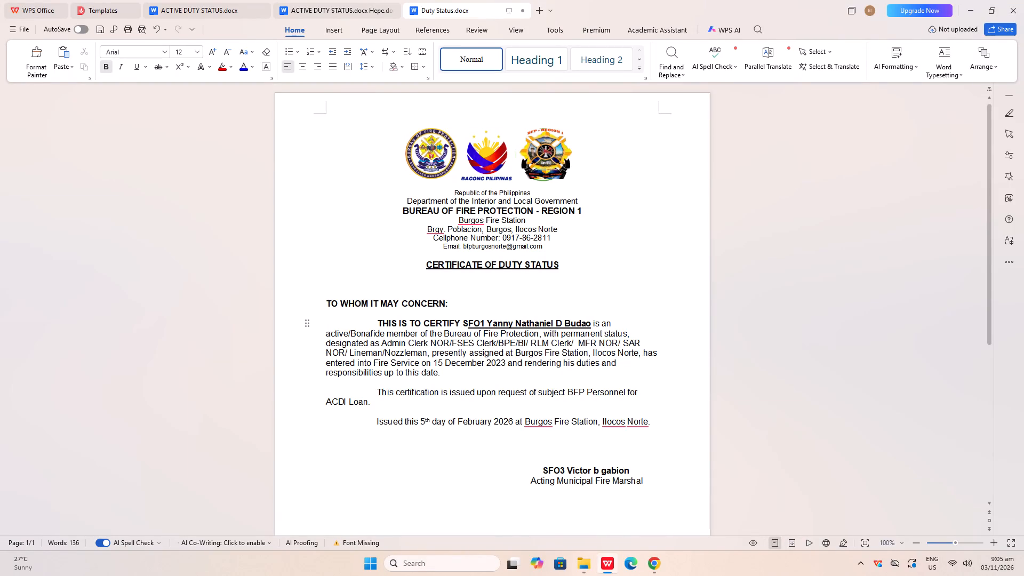
pyautogui.hotkey('shift', 'Left')
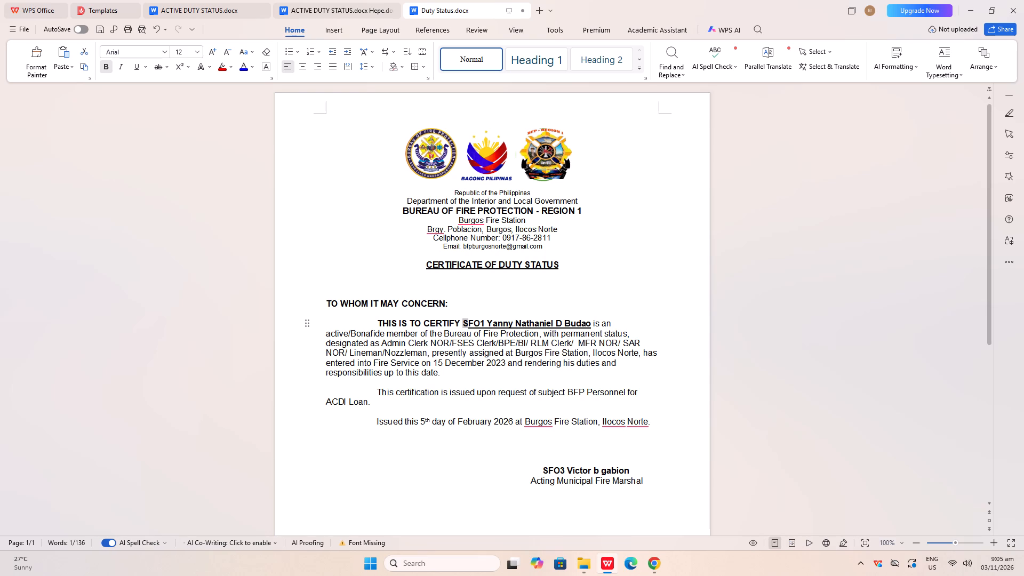
pyautogui.click(138, 65)
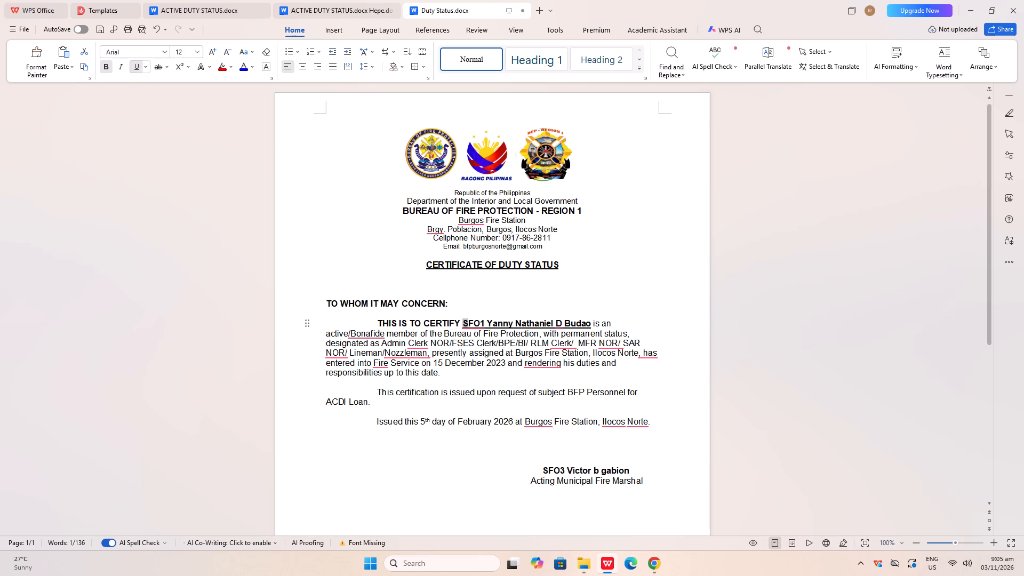
# Replace the certified officer's name after the SFO1 rank with the new officer's name.
pyautogui.moveTo(487, 323); pyautogui.dragTo(589, 325)
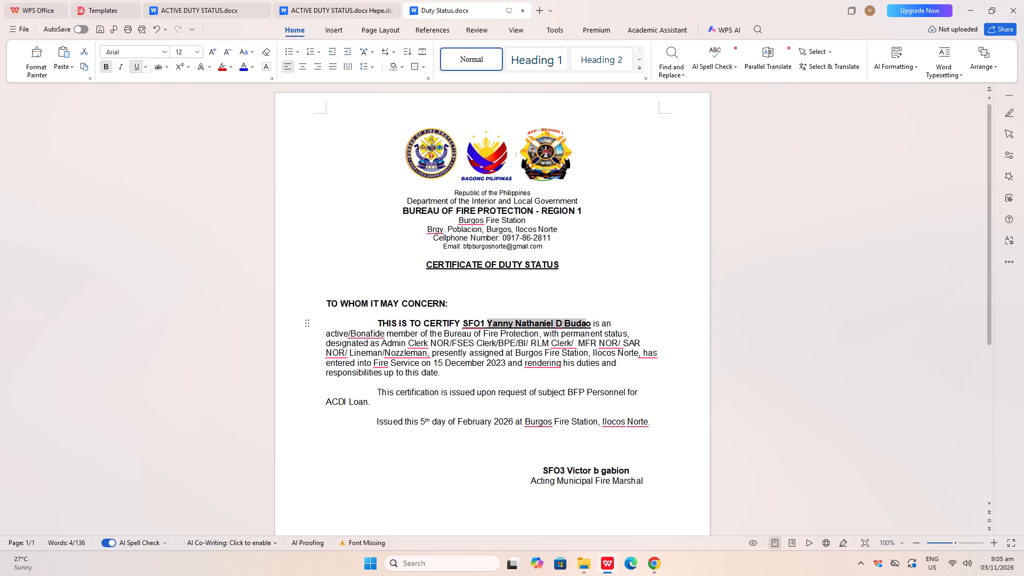
pyautogui.moveTo(589, 325); pyautogui.dragTo(592, 324)
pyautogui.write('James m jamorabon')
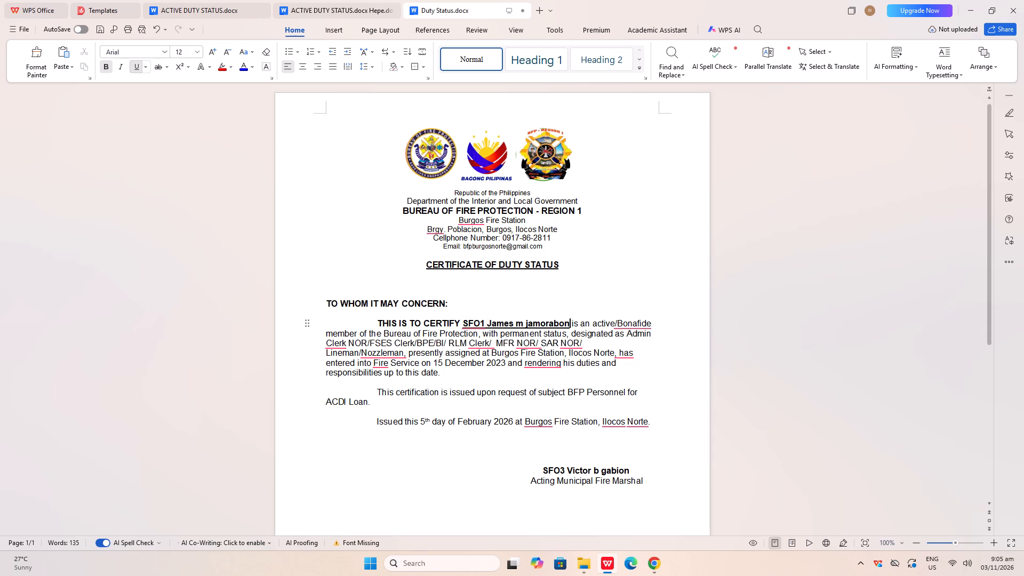
# Capitalize the middle initial and the first letter of the surname in the certified officer's name, keeping a space between them.
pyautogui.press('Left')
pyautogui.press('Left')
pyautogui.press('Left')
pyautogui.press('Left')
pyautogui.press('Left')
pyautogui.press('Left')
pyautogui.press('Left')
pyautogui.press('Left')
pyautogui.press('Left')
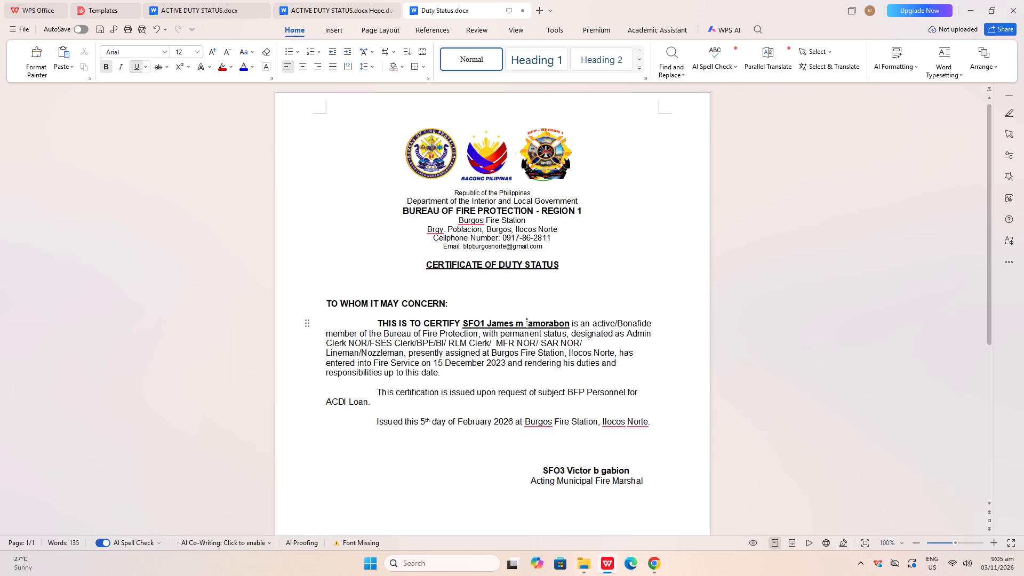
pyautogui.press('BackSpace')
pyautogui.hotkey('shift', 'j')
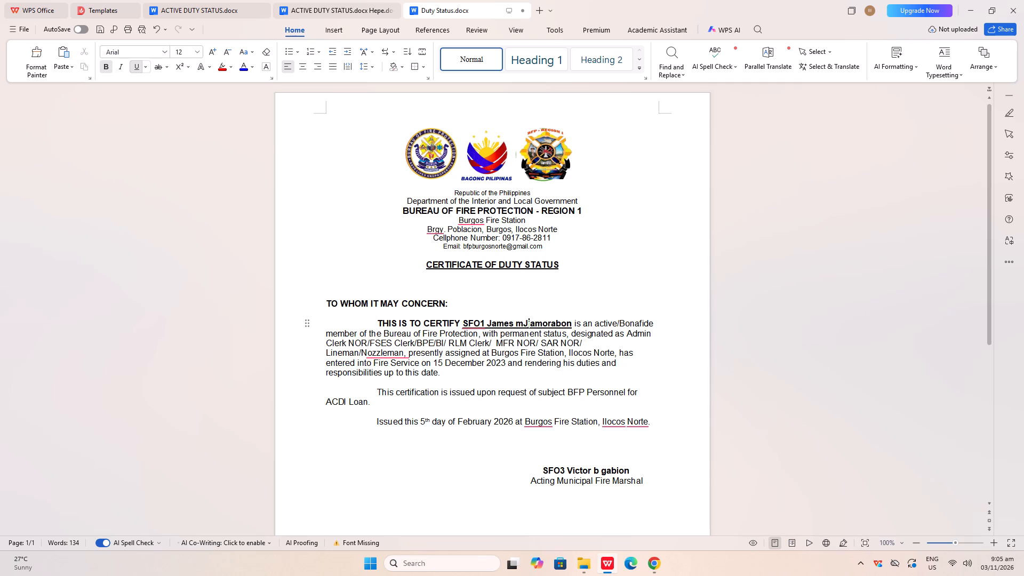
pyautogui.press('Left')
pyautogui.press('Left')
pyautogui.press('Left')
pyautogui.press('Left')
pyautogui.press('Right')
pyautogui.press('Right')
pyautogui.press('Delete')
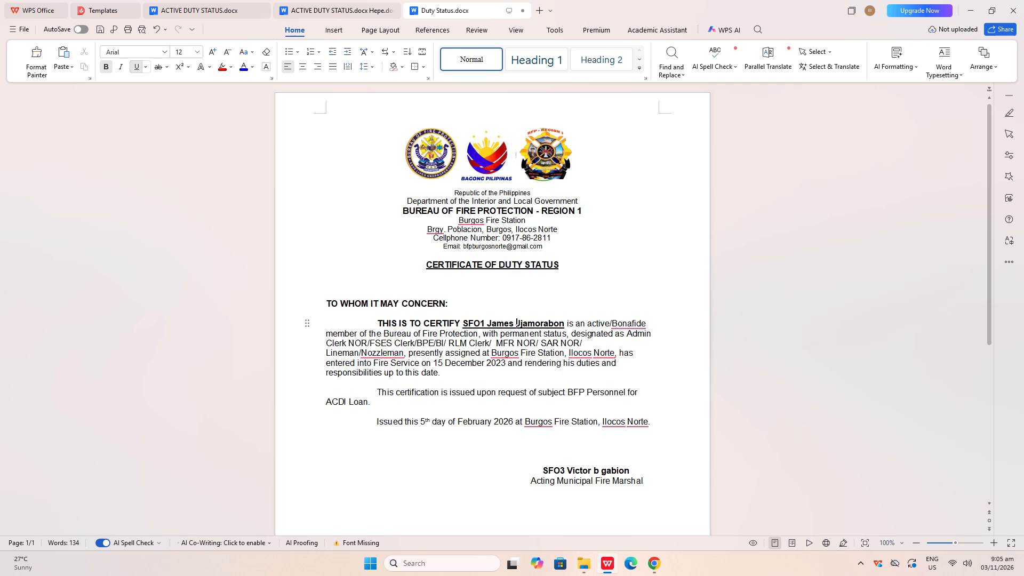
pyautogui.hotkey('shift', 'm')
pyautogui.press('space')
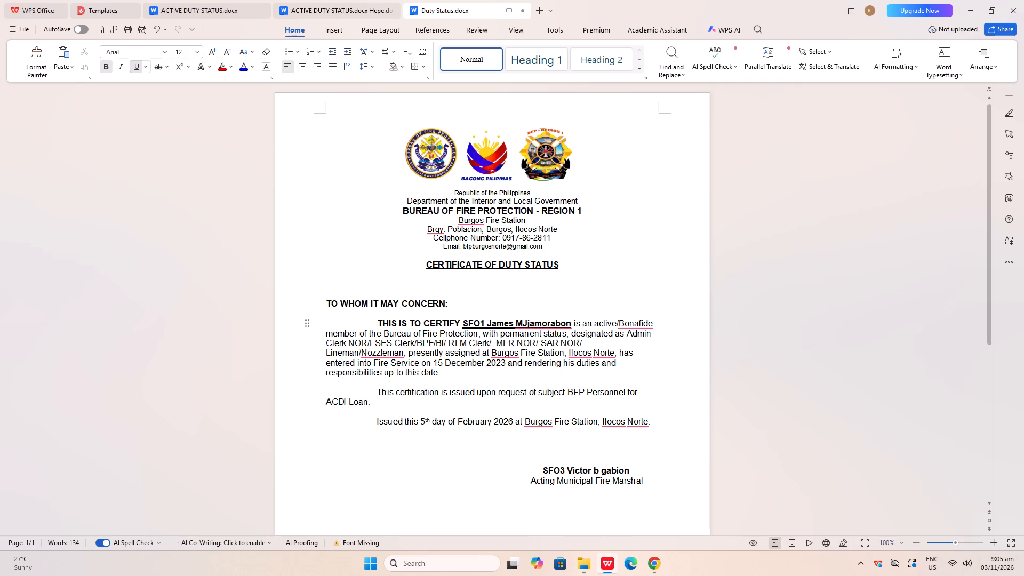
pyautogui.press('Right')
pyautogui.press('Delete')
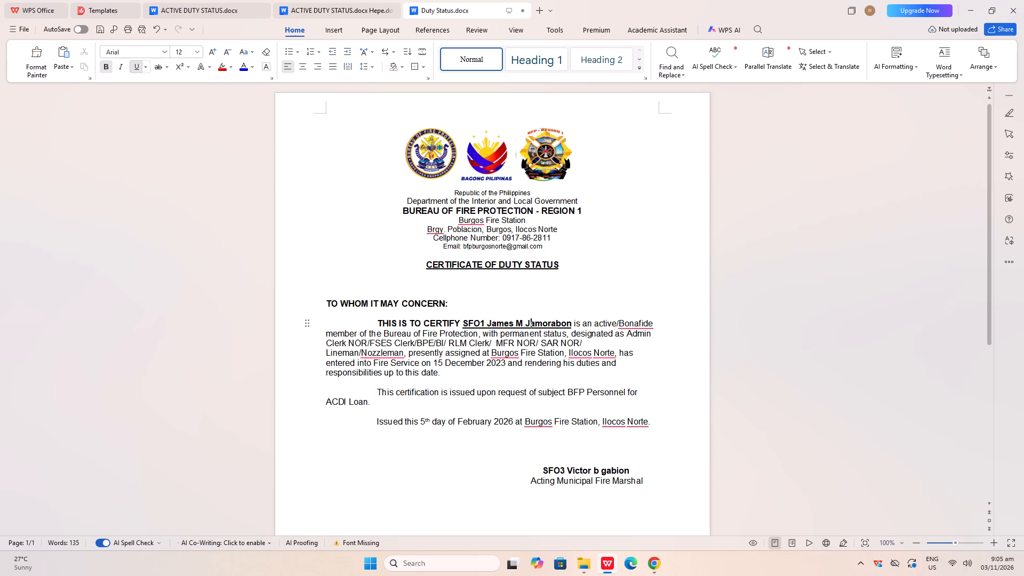
# Insert "C," directly before "Admin" in the designation list after "designated as".
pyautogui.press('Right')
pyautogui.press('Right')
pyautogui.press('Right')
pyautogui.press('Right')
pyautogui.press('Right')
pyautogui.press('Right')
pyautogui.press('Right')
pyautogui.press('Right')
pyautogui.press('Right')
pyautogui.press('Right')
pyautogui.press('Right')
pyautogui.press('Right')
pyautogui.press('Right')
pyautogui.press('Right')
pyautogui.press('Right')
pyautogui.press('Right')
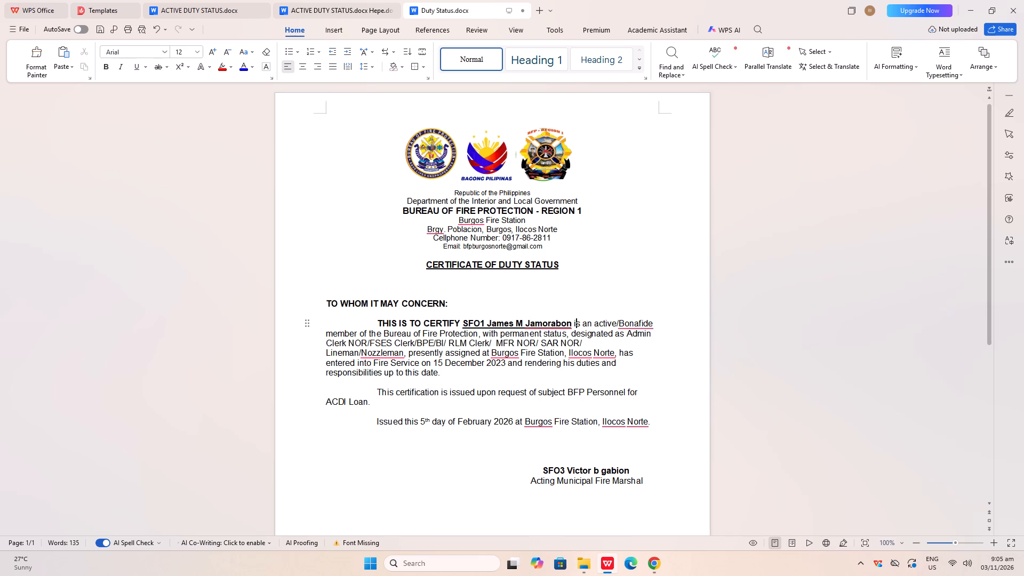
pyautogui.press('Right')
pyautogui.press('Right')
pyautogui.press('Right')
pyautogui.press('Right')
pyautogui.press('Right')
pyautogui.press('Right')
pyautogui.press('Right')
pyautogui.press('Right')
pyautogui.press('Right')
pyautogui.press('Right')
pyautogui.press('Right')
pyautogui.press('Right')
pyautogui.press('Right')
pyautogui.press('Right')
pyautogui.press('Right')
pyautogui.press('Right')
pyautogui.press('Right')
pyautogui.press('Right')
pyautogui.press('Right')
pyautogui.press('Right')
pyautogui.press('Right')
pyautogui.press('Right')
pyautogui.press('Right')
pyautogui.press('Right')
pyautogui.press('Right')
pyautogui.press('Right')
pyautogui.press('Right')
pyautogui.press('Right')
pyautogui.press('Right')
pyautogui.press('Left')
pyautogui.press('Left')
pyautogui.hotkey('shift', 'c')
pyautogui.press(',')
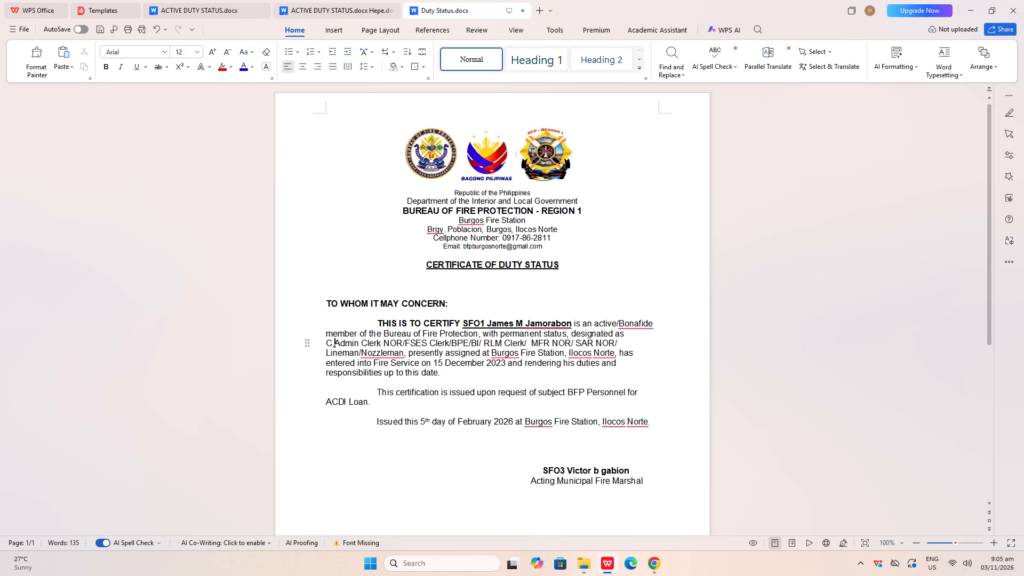
# Extend the "Admin" designation to read "Admin/Operation Section".
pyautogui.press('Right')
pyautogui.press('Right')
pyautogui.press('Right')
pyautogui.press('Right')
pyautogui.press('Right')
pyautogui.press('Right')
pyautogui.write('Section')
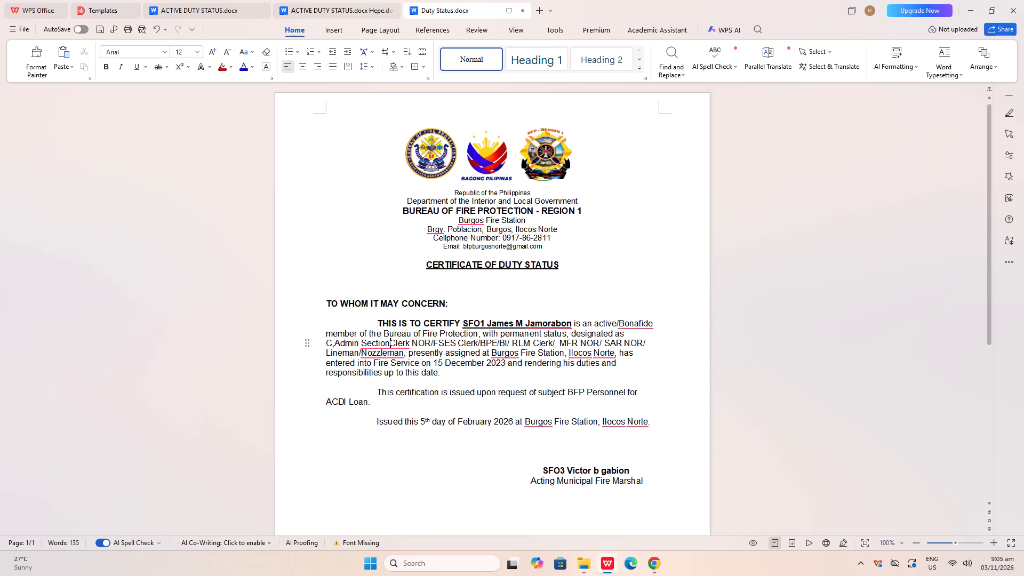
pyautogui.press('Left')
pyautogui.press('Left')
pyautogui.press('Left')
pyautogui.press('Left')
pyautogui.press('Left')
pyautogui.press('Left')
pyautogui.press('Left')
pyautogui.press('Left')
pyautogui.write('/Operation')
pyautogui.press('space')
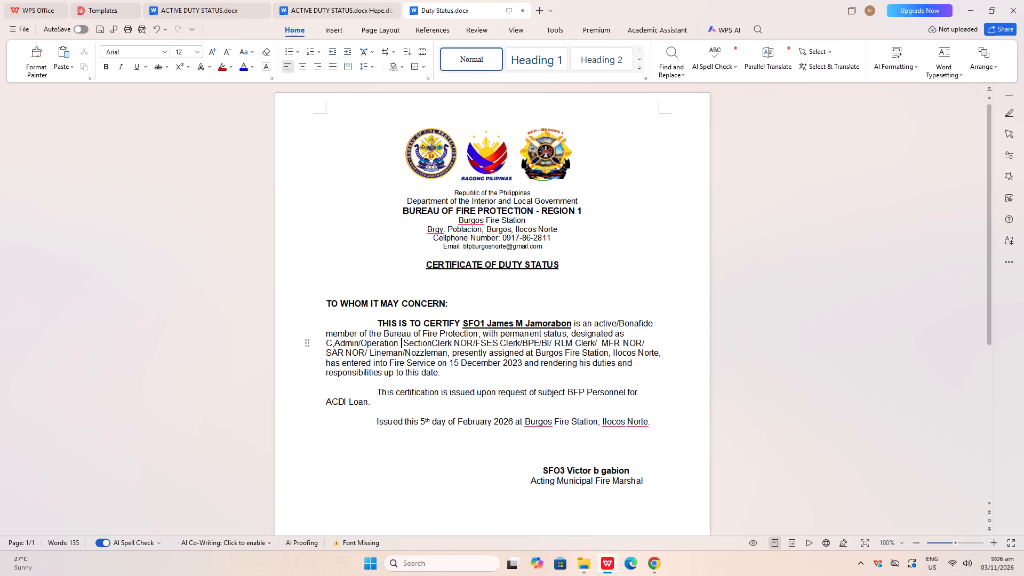
# Add "Collecting Officer" after "Section", separated by a space and reusing the C of "Clerk".
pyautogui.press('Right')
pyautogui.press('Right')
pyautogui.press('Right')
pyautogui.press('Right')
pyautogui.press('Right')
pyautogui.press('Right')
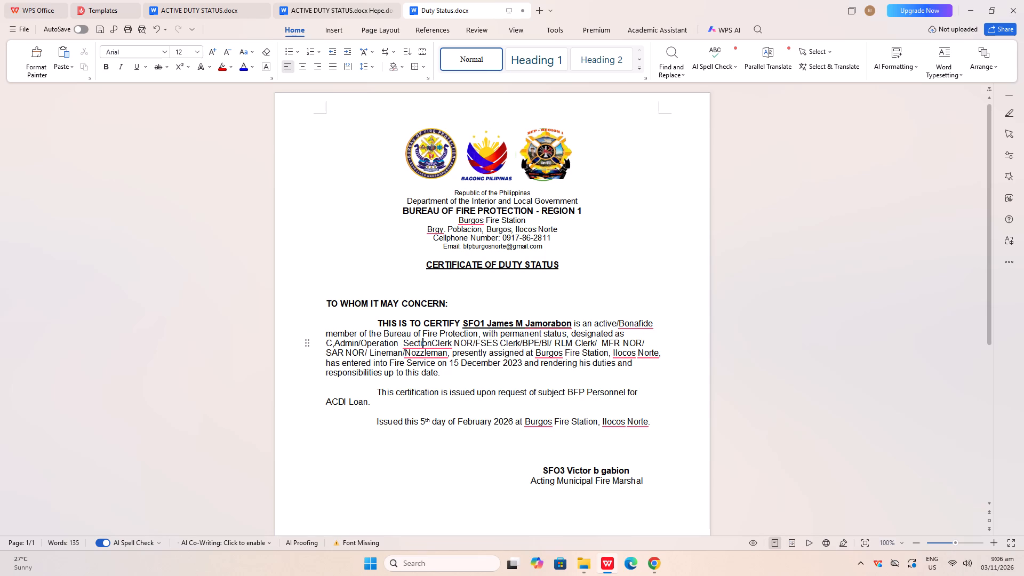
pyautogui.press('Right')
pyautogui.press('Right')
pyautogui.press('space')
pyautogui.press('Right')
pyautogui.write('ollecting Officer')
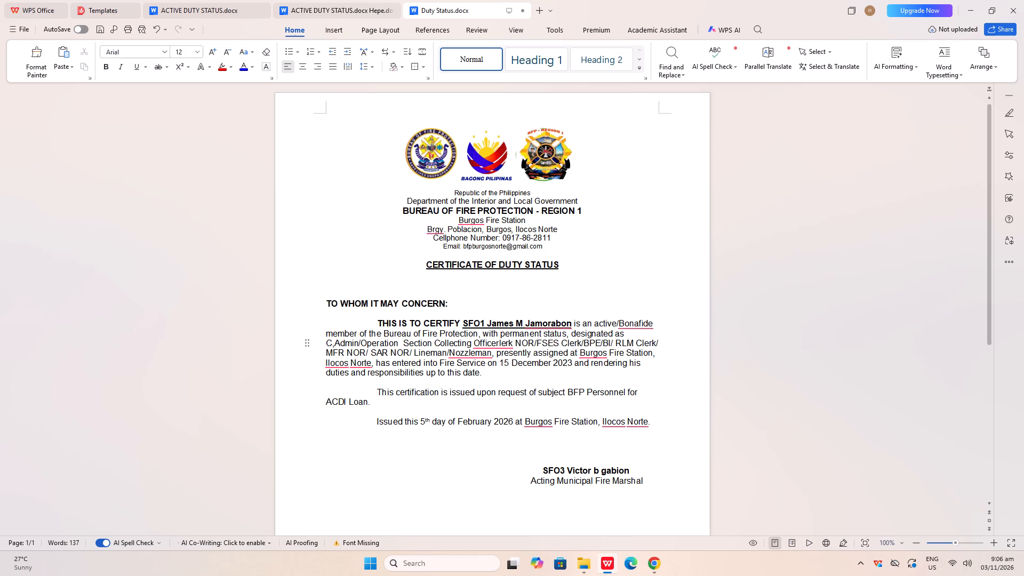
# Delete the leftover old designations after "Collecting Officer", from "lerk NOR" through "Nozzleman" and its comma, up to "presently assigned".
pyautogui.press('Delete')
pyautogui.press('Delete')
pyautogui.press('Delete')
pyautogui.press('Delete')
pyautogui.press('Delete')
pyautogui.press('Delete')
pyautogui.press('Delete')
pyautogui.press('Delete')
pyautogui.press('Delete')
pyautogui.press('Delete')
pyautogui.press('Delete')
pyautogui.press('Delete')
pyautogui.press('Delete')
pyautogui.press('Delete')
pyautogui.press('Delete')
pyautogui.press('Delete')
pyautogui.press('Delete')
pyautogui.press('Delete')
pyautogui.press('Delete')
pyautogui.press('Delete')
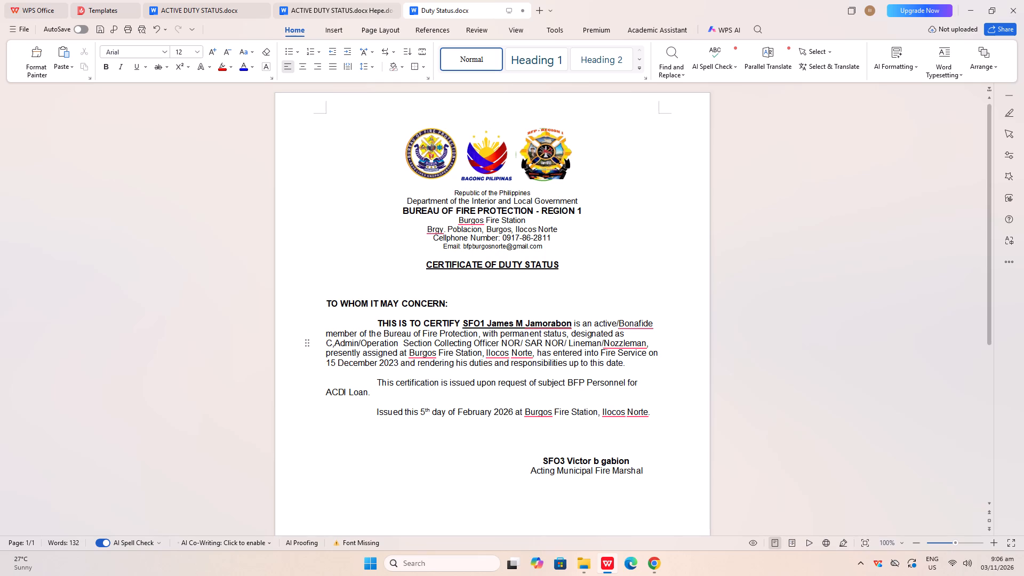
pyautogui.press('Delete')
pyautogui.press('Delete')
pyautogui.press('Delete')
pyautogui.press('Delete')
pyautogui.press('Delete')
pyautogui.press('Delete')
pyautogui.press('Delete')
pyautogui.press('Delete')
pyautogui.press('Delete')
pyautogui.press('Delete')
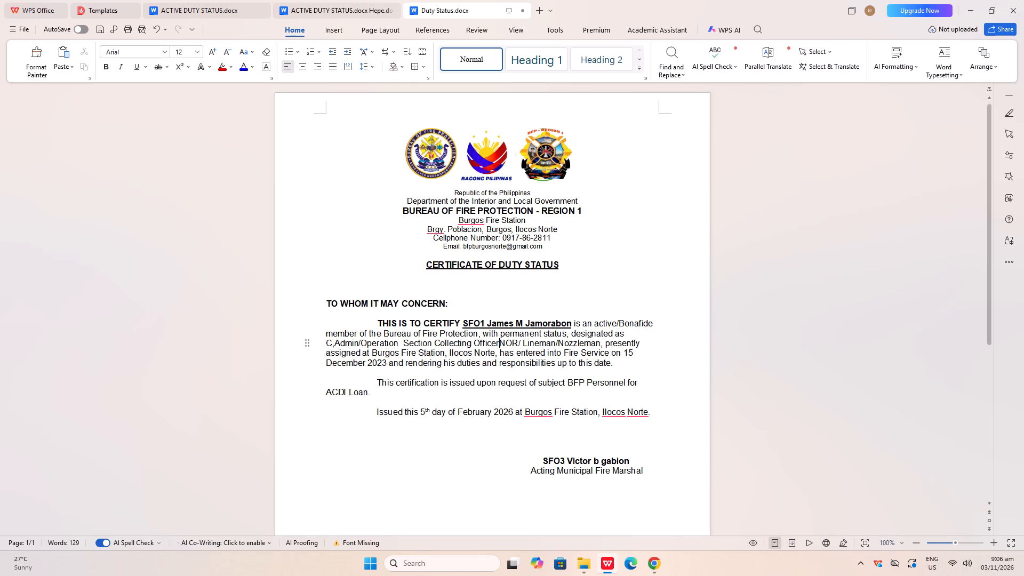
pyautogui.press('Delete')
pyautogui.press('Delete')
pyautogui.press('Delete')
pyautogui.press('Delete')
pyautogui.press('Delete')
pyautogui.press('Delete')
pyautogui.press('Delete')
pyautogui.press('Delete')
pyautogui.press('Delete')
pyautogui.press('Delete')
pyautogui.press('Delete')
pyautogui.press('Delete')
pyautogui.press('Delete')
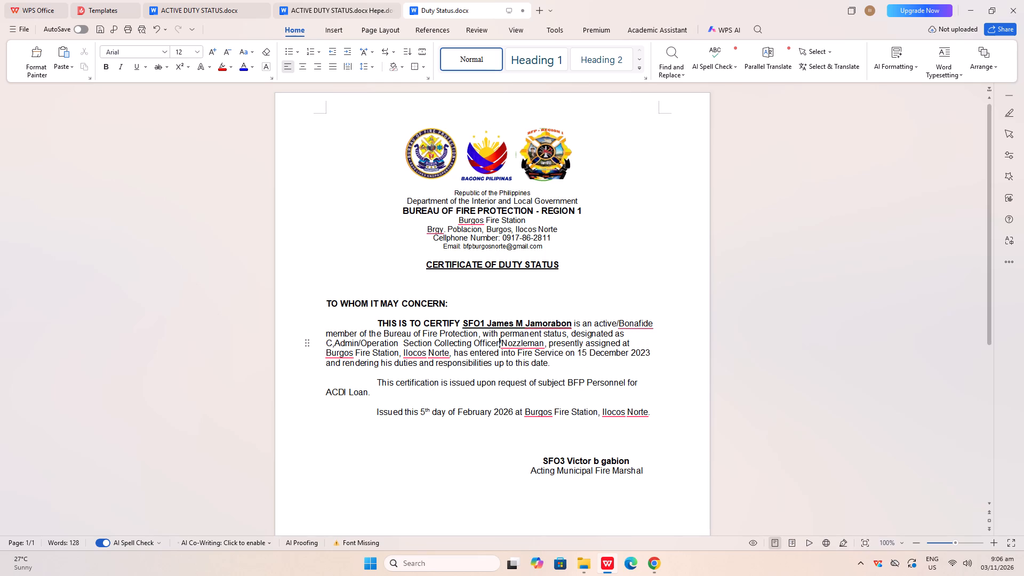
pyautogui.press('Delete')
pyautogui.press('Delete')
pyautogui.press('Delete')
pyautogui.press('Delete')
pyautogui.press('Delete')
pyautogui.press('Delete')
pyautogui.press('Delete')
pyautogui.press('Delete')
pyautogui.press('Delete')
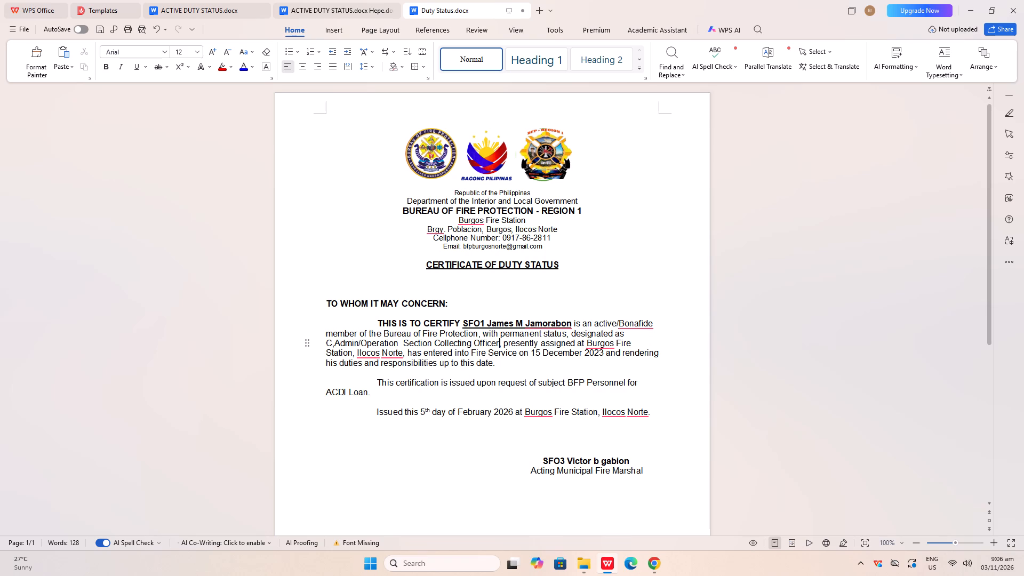
# Add "/MFR NOR," directly after "Collecting Officer" in the designation list, before "presently assigned".
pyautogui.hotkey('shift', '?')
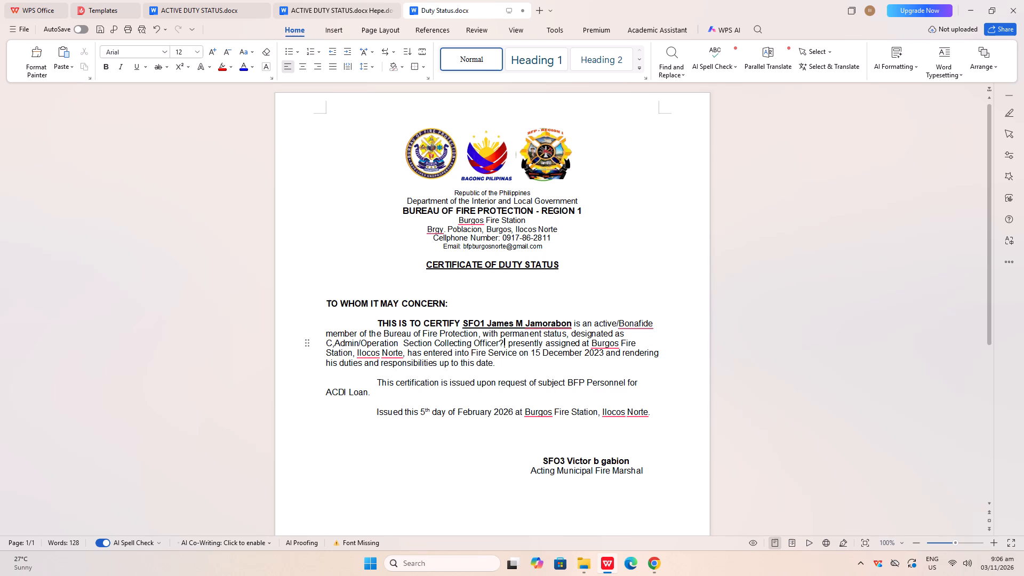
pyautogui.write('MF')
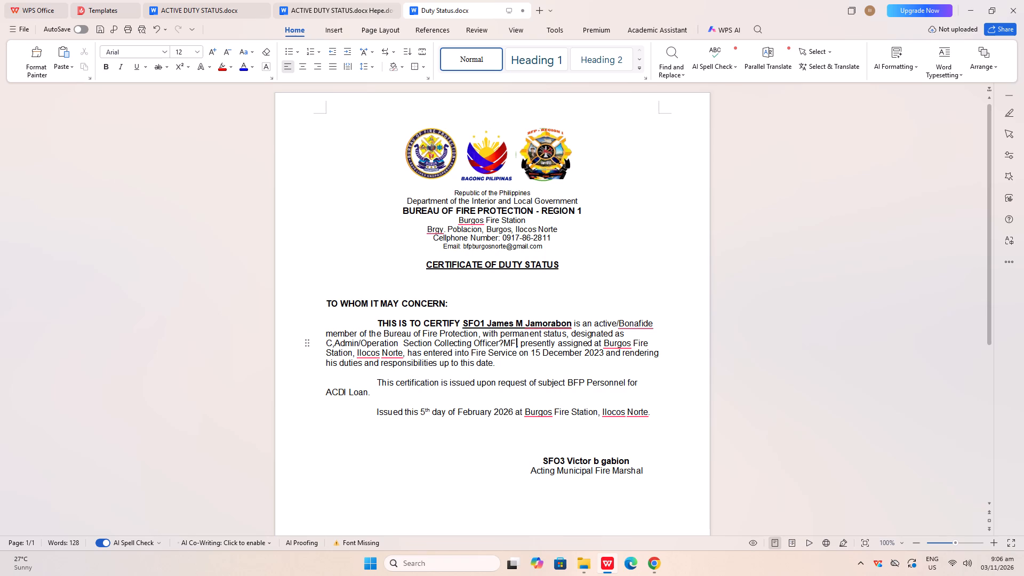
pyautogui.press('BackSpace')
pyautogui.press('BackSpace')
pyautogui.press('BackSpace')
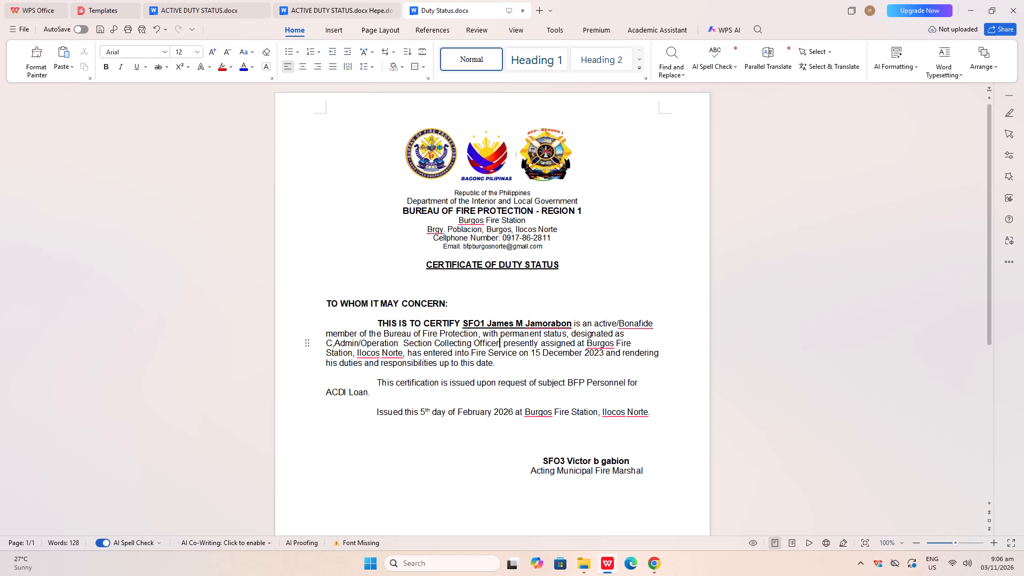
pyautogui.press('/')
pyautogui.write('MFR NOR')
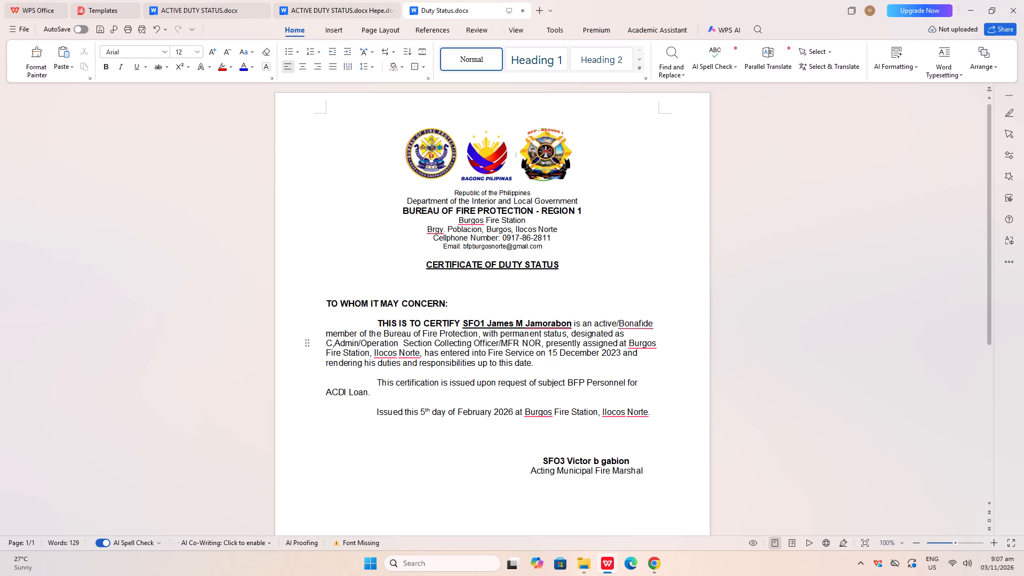
# Capitalize the middle initial and the first letter of the surname in the SFO3 signatory's name.
pyautogui.click(596, 458)
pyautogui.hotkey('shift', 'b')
pyautogui.press('Delete')
pyautogui.press('Right')
pyautogui.press('Right')
pyautogui.press('Right')
pyautogui.press('Left')
pyautogui.press('BackSpace')
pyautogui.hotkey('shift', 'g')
# Review the "ACTIVE DUTY STATUS.docx Hepe" certificate from the file search results, and close it.
pyautogui.click(604, 513)
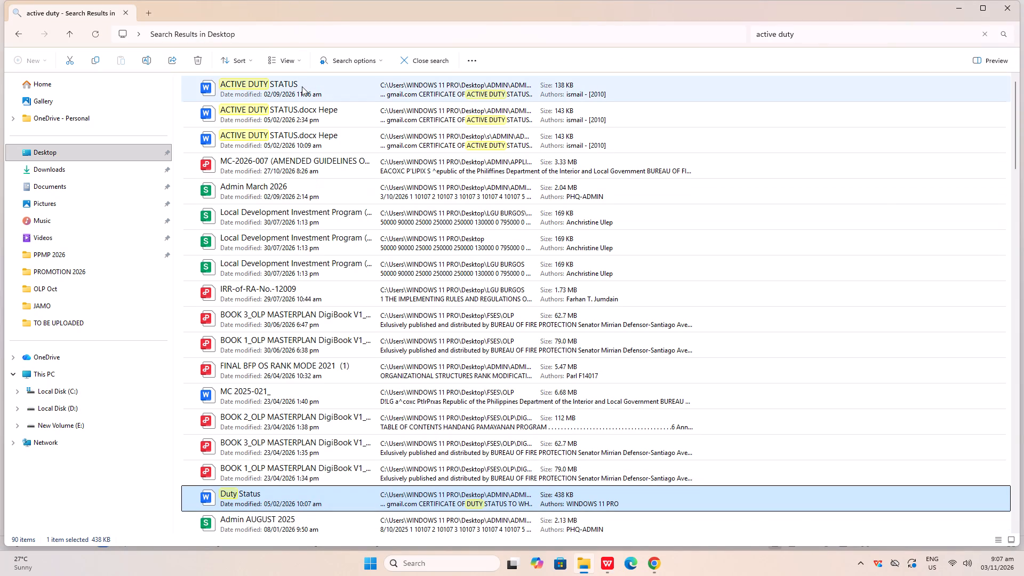
pyautogui.doubleClick(305, 117)
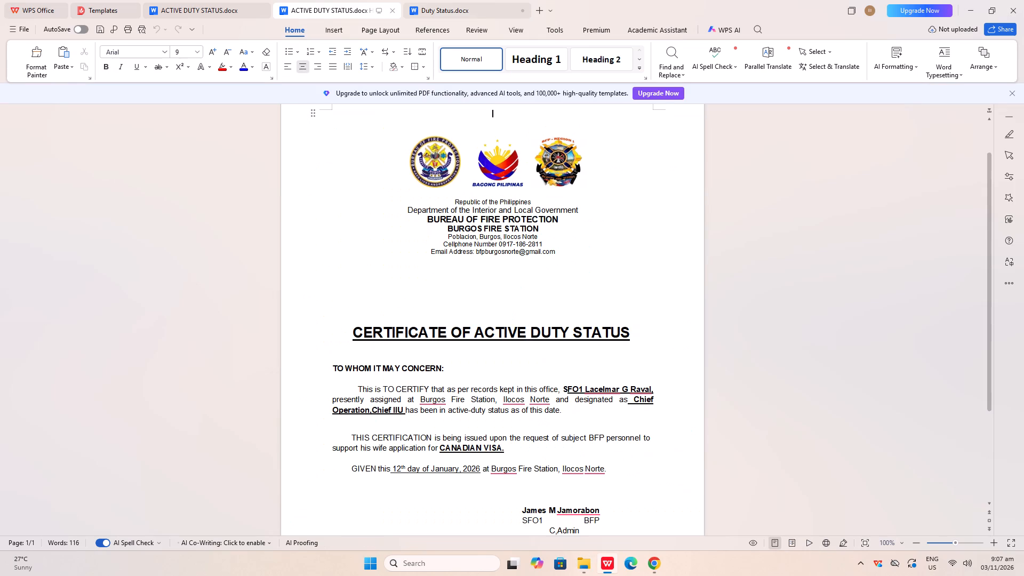
pyautogui.scroll(-2, 748, 401)
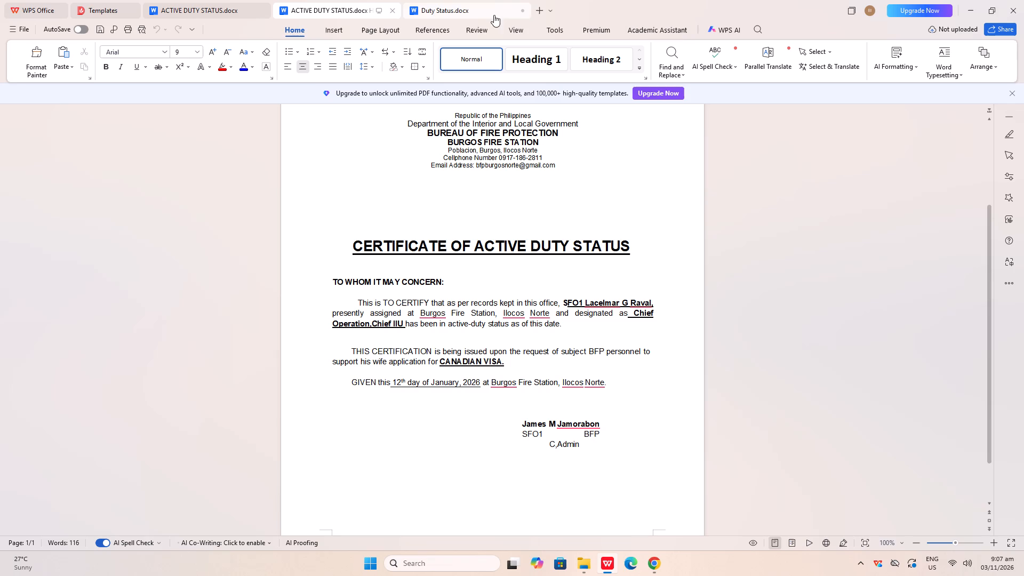
pyautogui.click(390, 13)
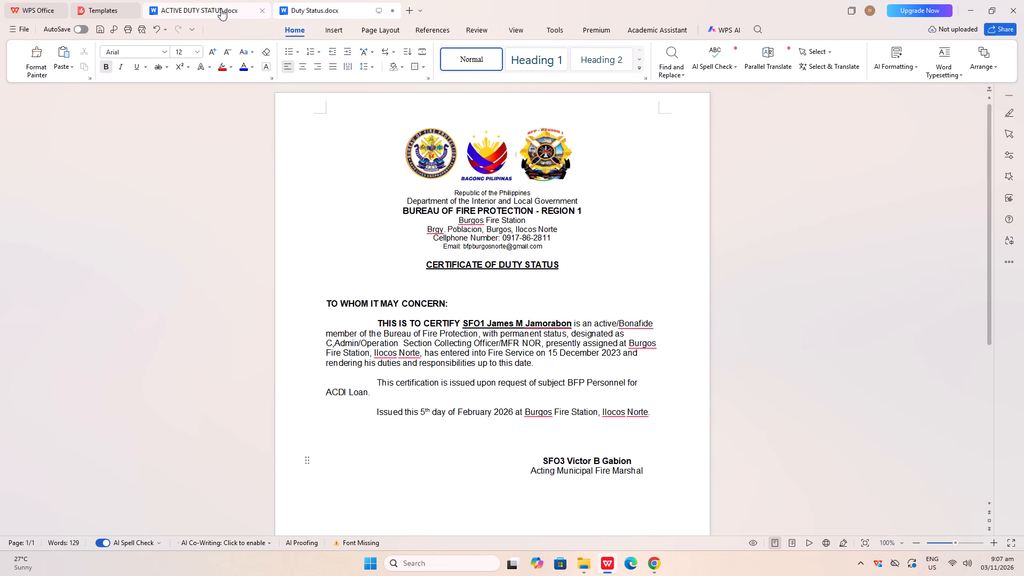
# Following the ACTIVE DUTY STATUS certificate, replace "has entered into Fire Service" through "responsibilities" with "has been in Active-duty status".
pyautogui.click(217, 7)
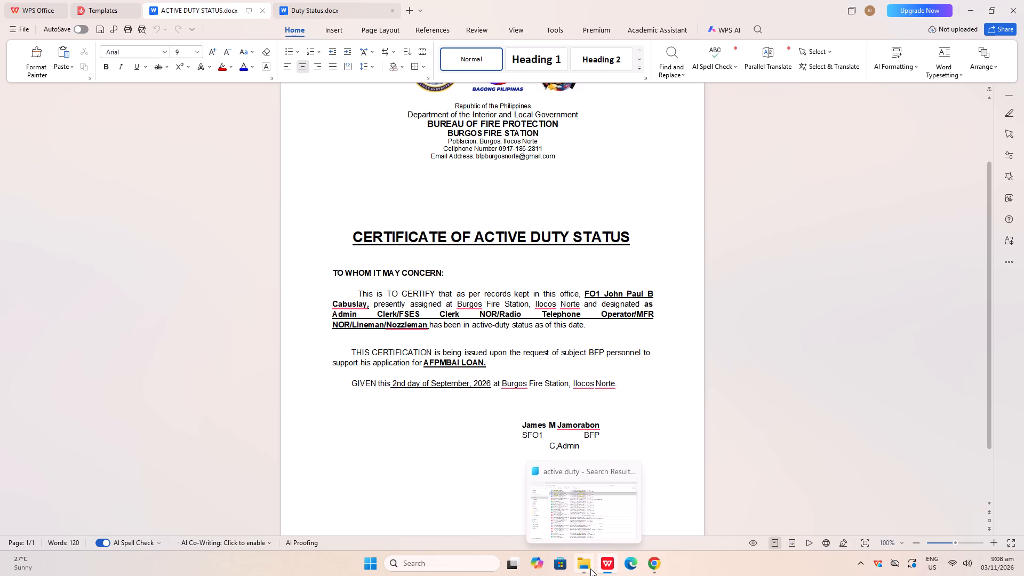
pyautogui.click(345, 9)
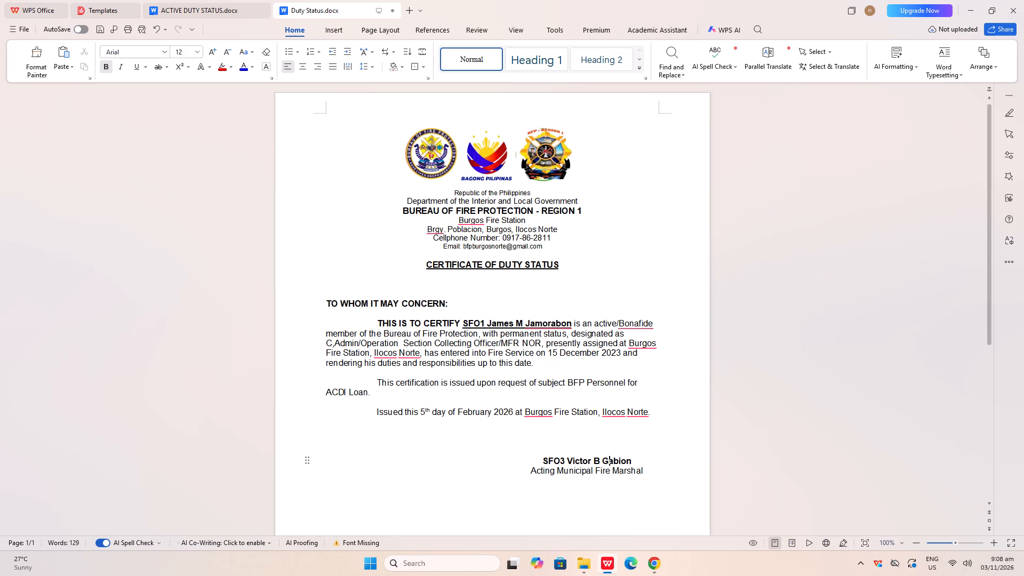
pyautogui.moveTo(426, 351); pyautogui.dragTo(478, 364)
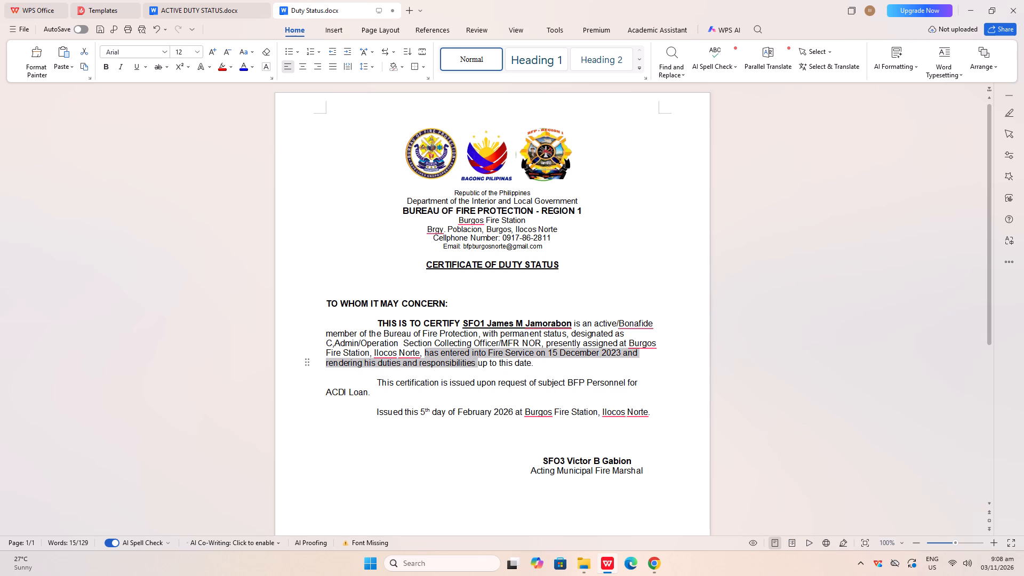
pyautogui.moveTo(478, 364); pyautogui.dragTo(475, 364)
pyautogui.click(235, 13)
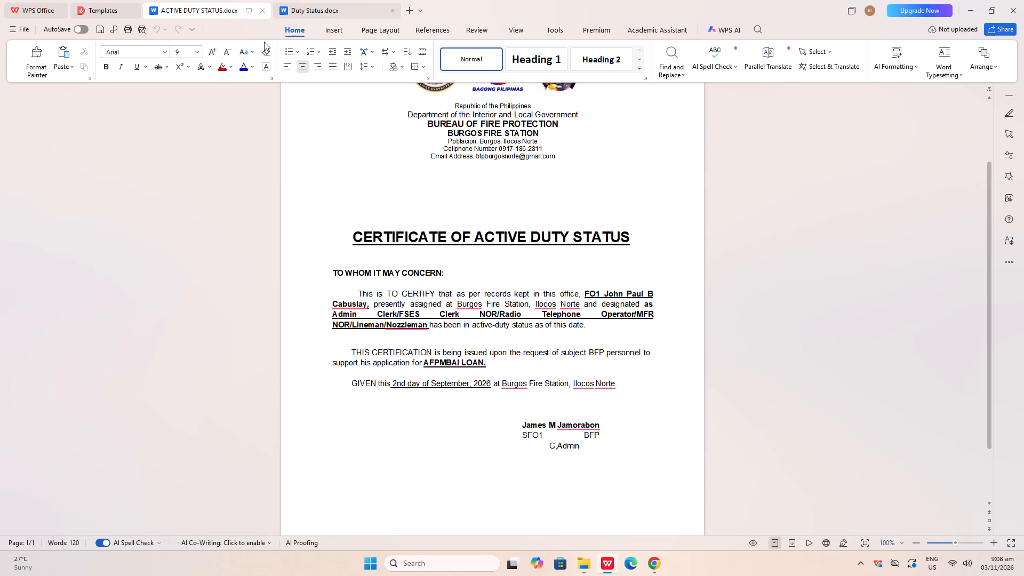
pyautogui.click(320, 10)
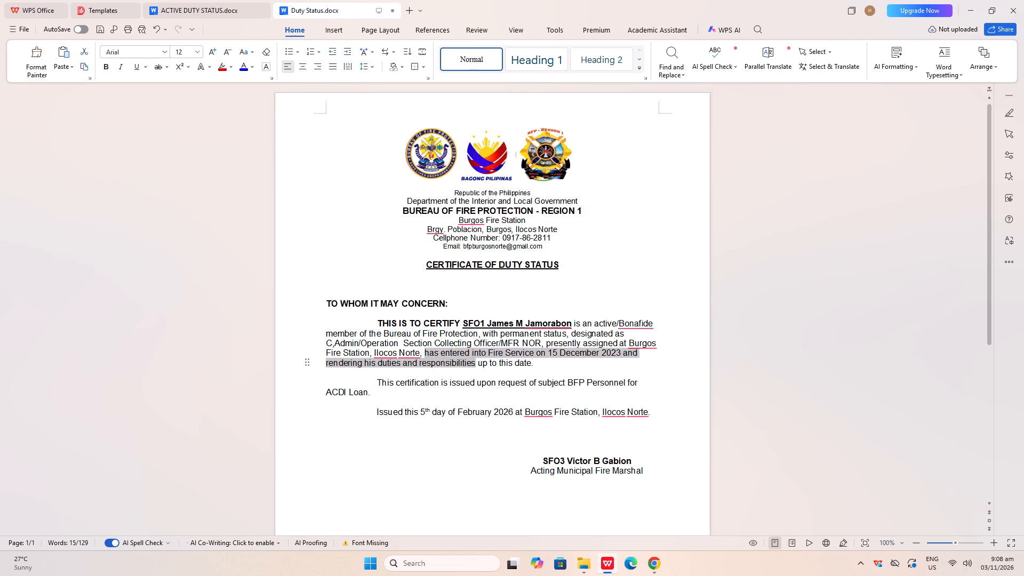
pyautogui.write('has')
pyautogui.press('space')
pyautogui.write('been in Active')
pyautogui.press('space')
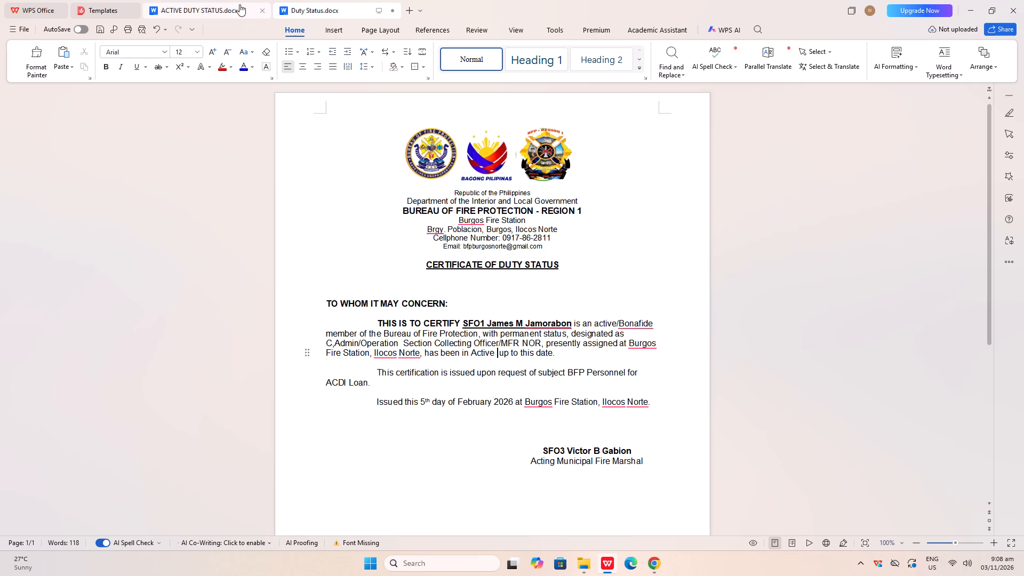
pyautogui.click(219, 4)
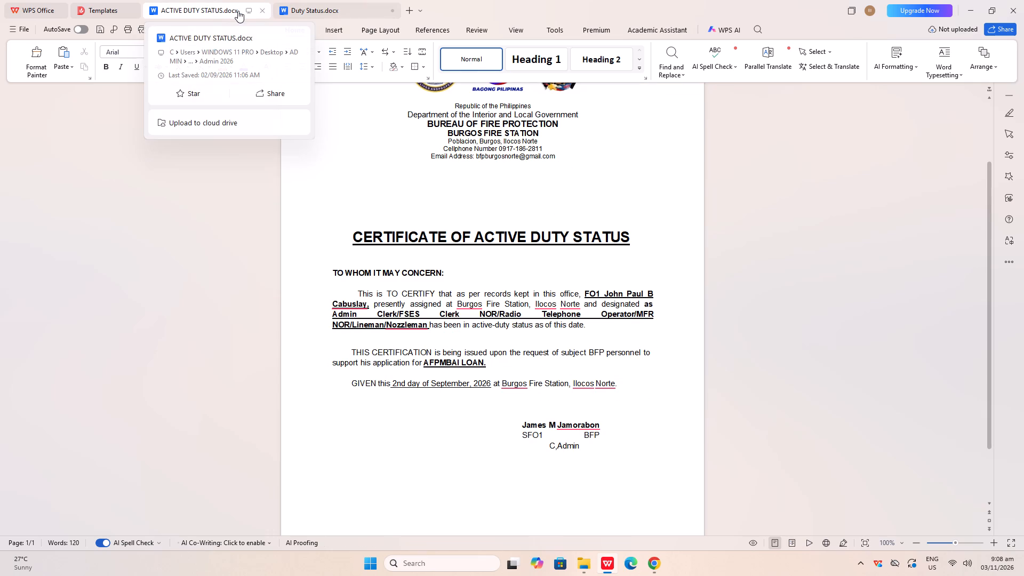
pyautogui.click(312, 14)
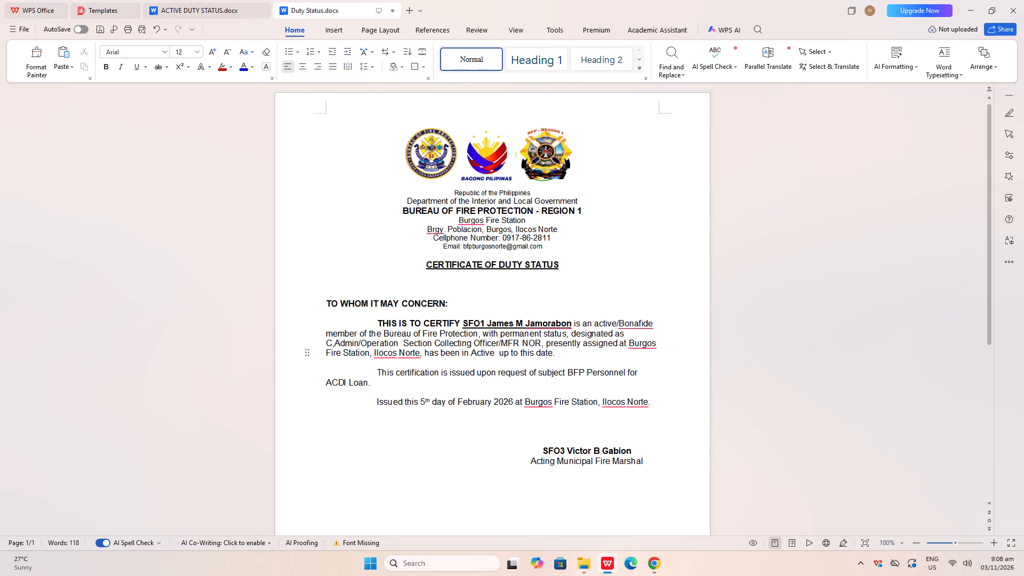
pyautogui.press('BackSpace')
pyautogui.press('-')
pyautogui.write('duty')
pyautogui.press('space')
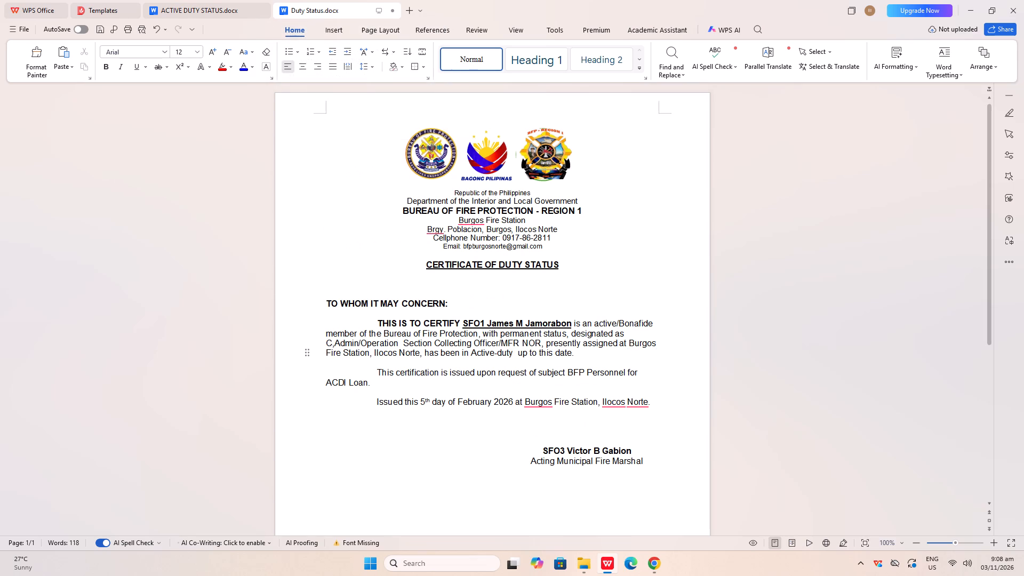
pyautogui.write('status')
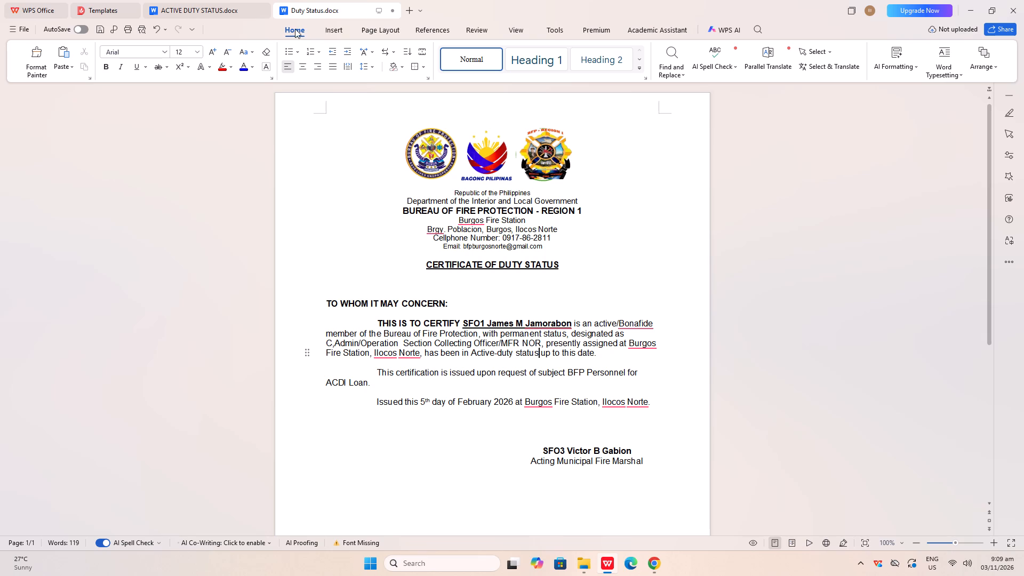
# Reword the start of the request paragraph to "THIS CERTIFICATION is being issued", following the ACTIVE DUTY STATUS certificate.
pyautogui.click(234, 7)
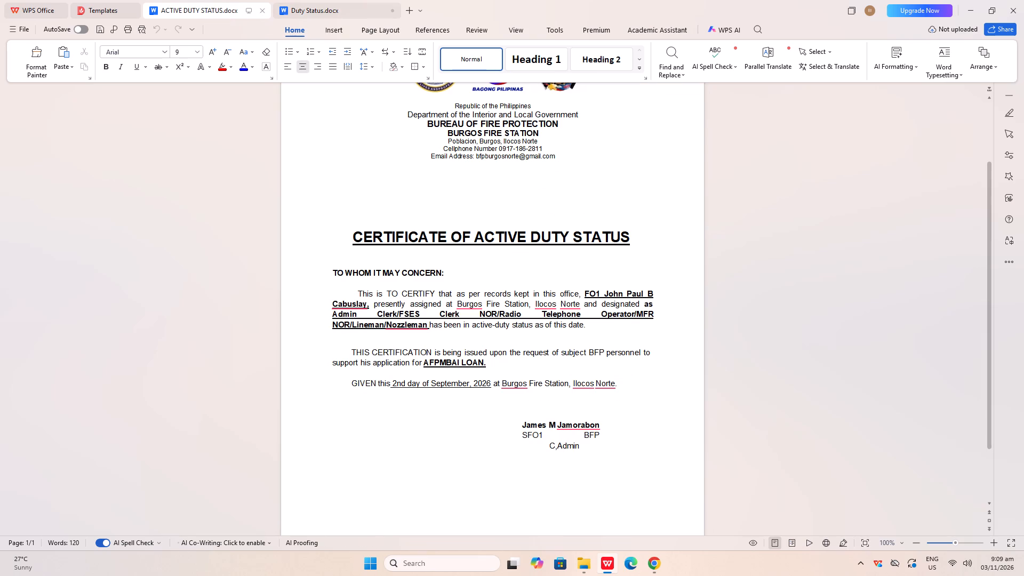
pyautogui.click(311, 10)
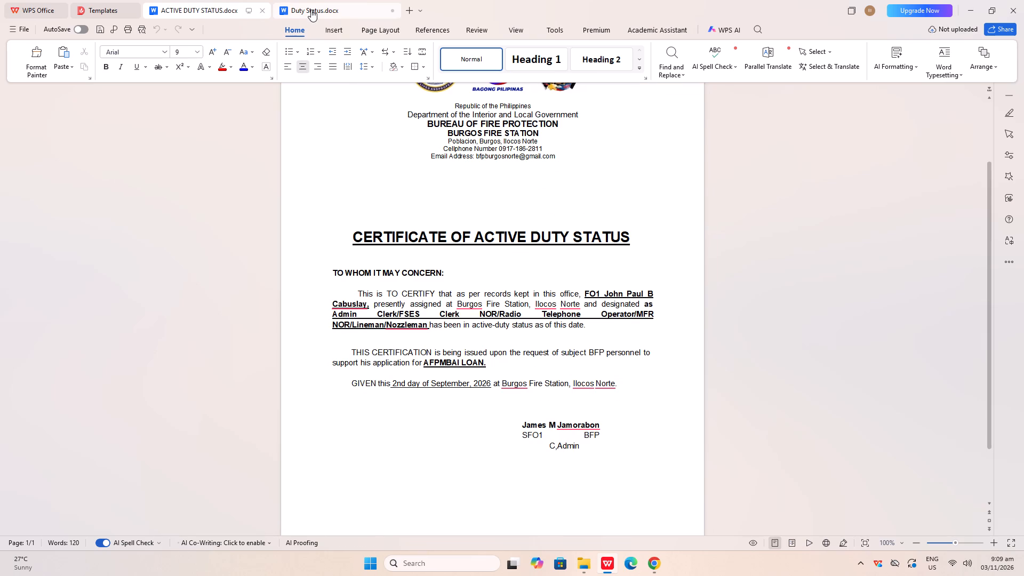
pyautogui.click(211, 12)
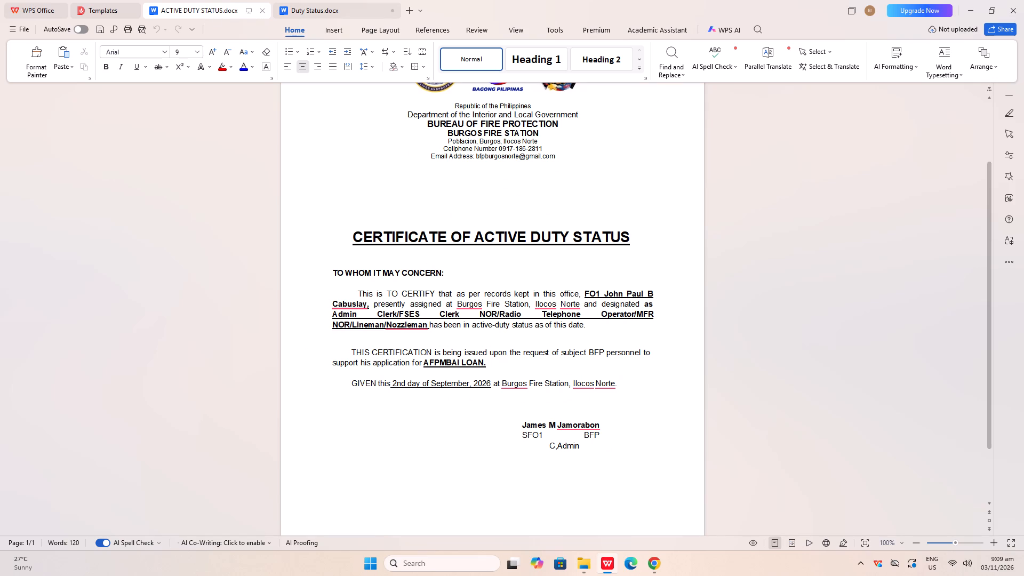
pyautogui.moveTo(350, 350); pyautogui.dragTo(420, 347)
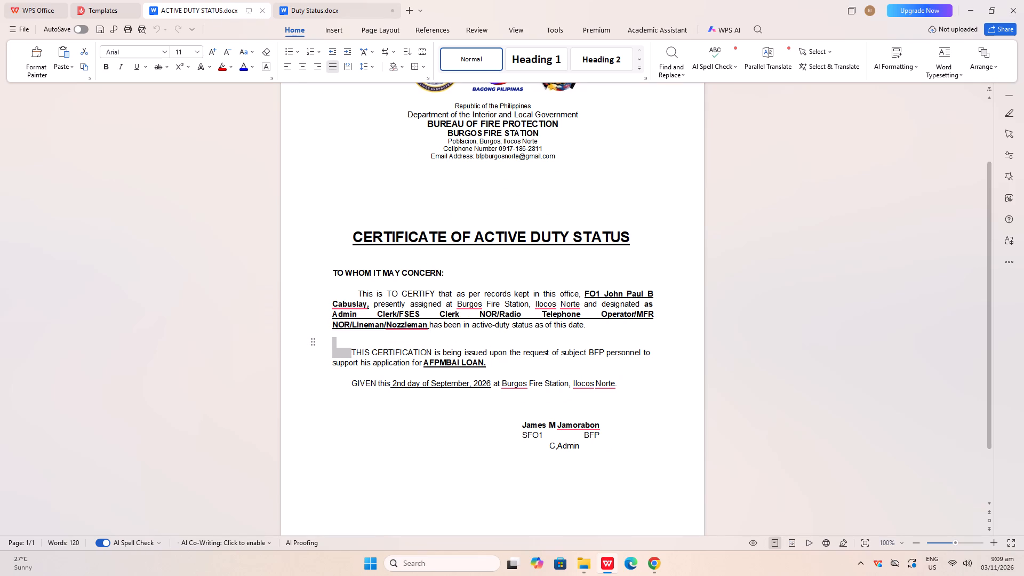
pyautogui.click(346, 9)
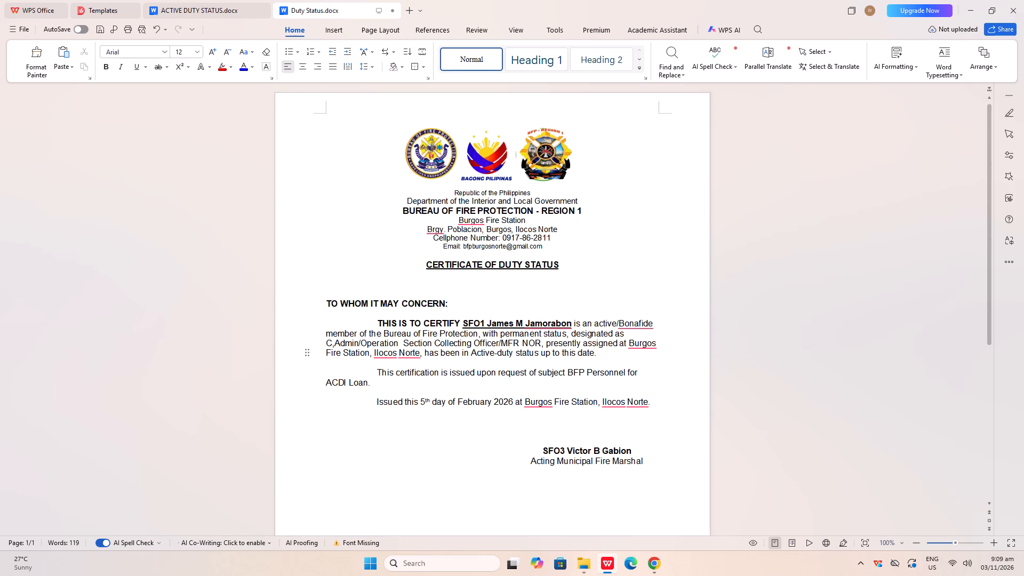
pyautogui.moveTo(377, 369); pyautogui.dragTo(437, 370)
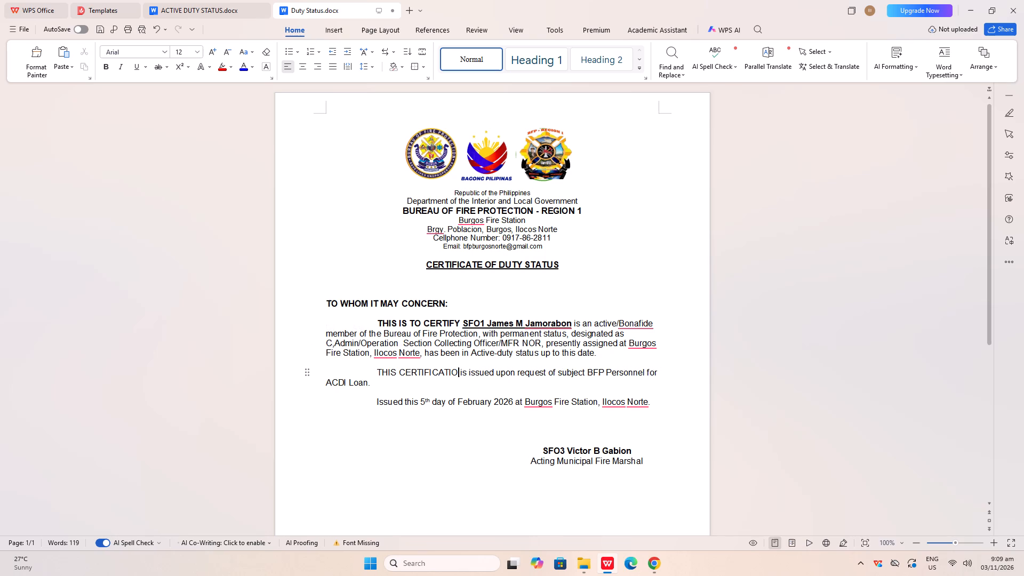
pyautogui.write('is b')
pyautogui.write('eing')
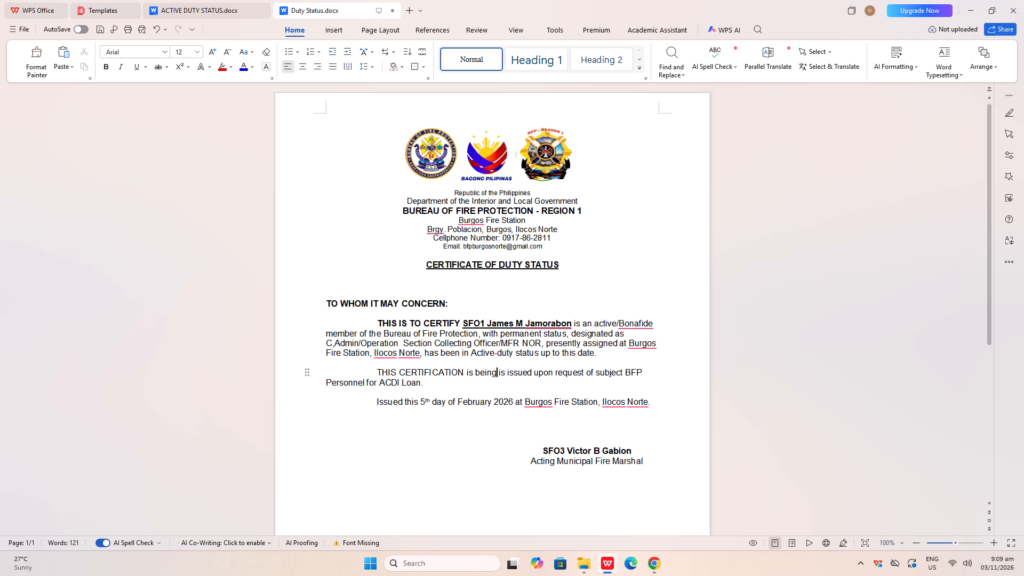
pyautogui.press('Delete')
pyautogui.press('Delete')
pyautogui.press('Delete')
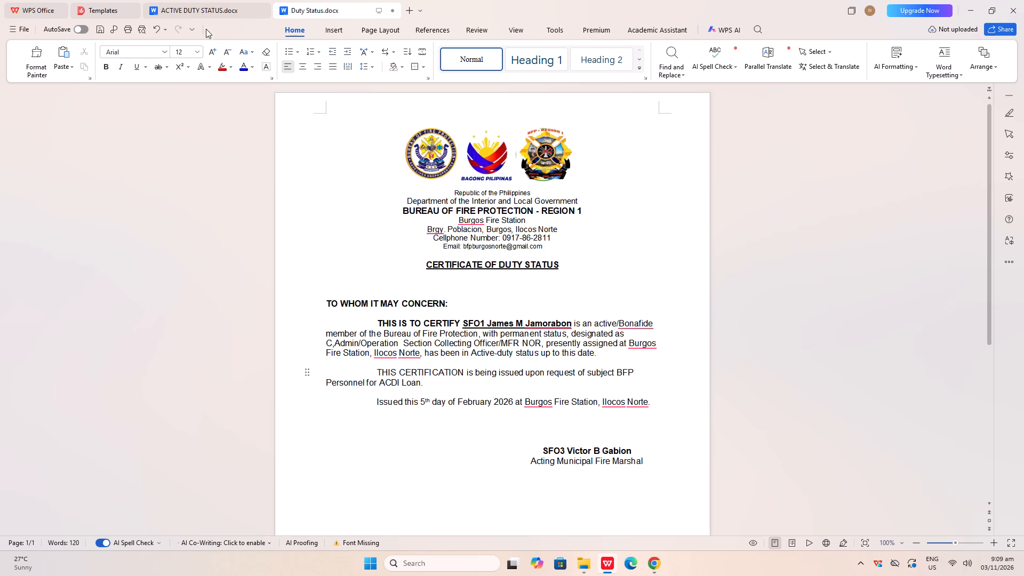
# Following the ACTIVE DUTY STATUS certificate, replace "for ACDI Loan" in the Duty Status request paragraph with "to support his application for promotion".
pyautogui.click(221, 5)
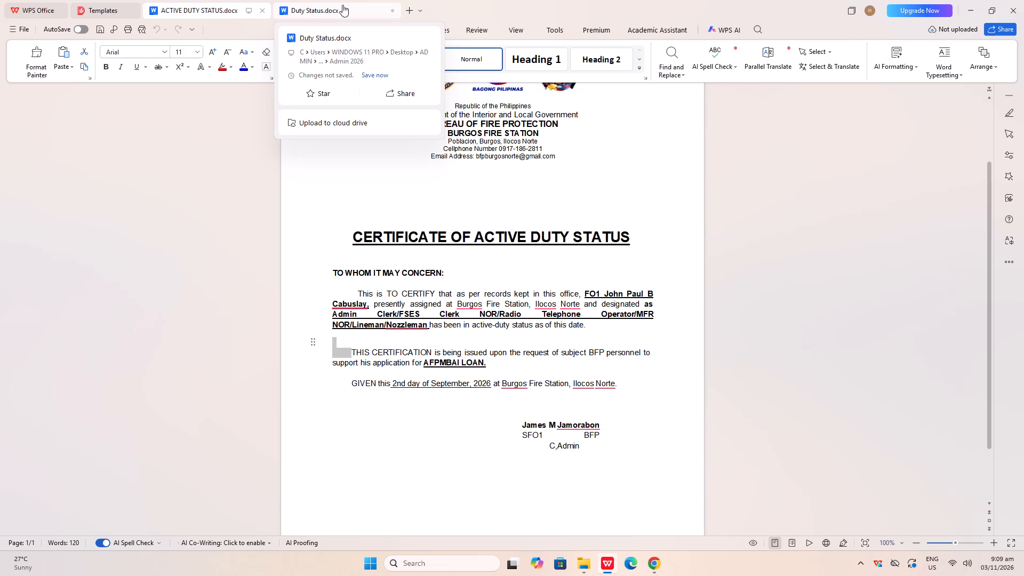
pyautogui.click(342, 5)
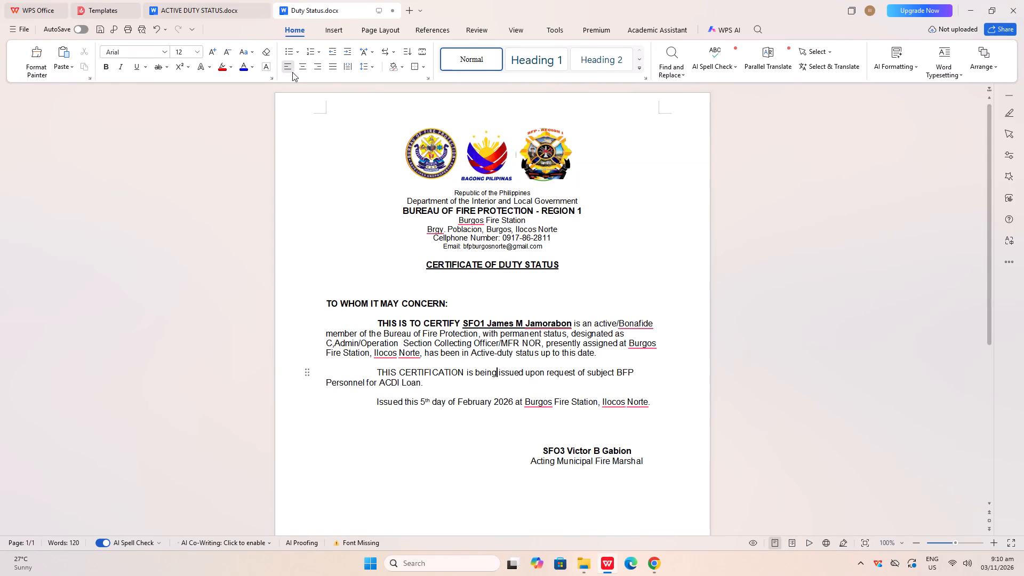
pyautogui.click(237, 11)
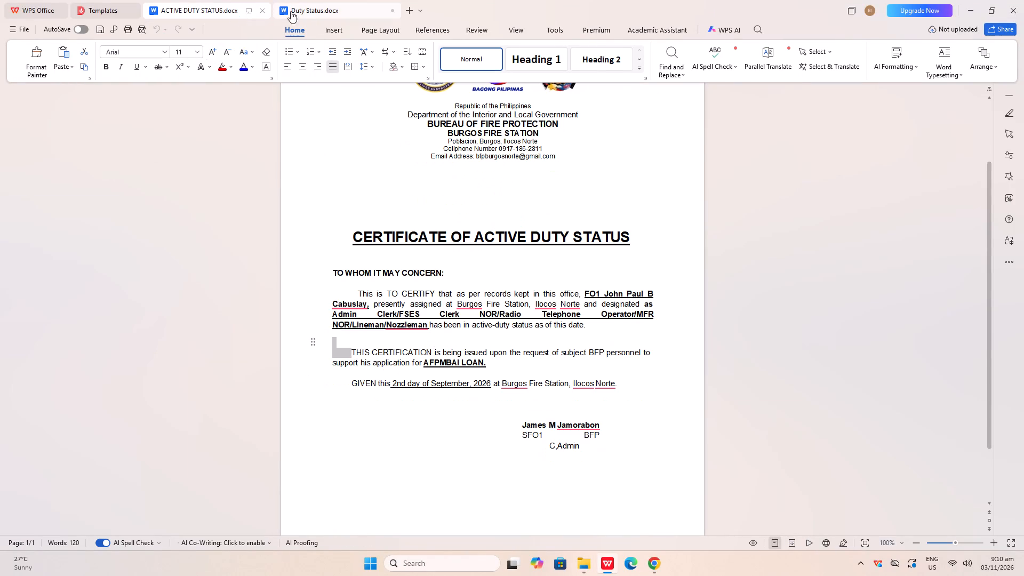
pyautogui.click(318, 9)
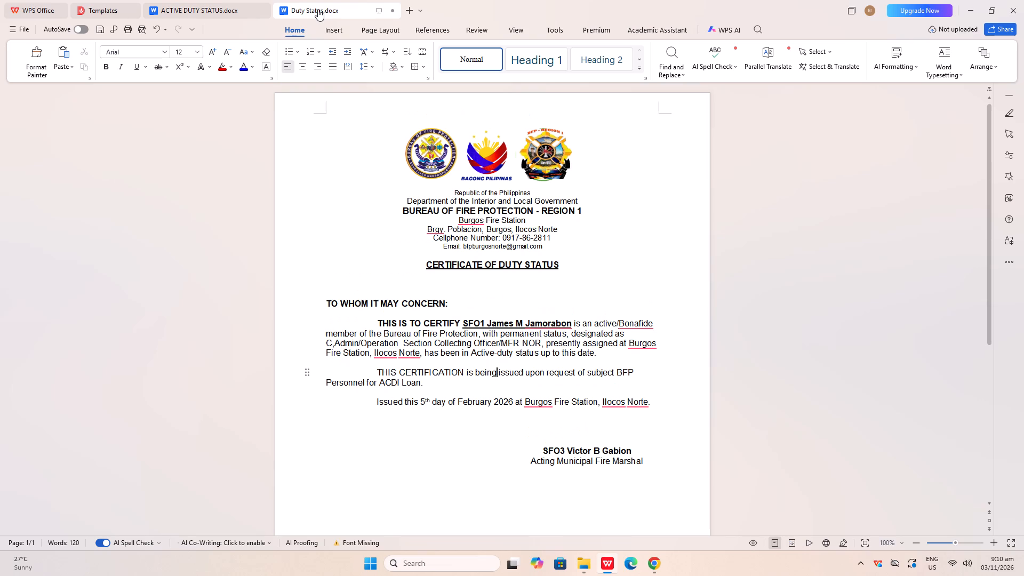
pyautogui.click(234, 10)
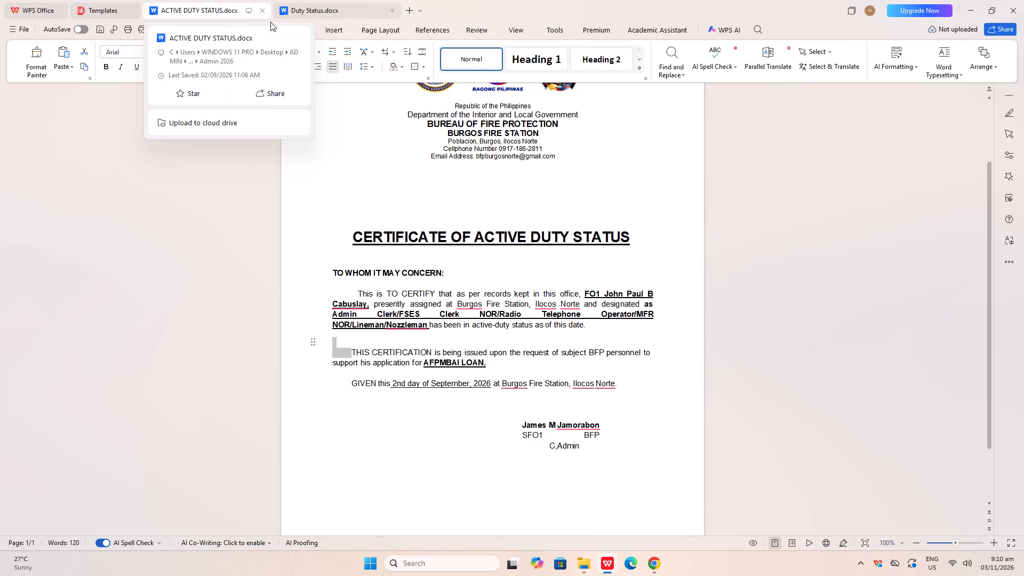
pyautogui.click(336, 9)
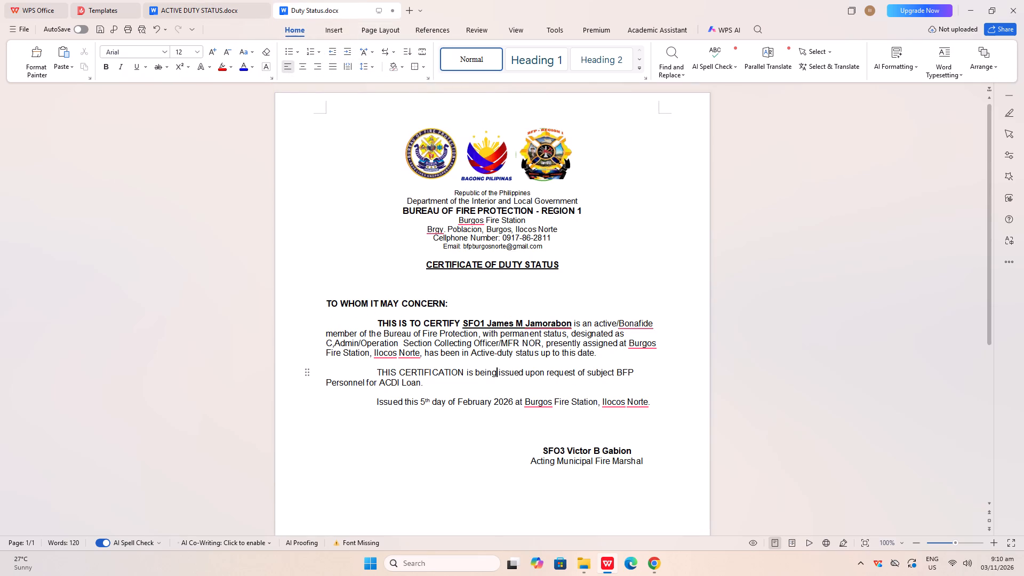
pyautogui.moveTo(367, 381); pyautogui.dragTo(420, 383)
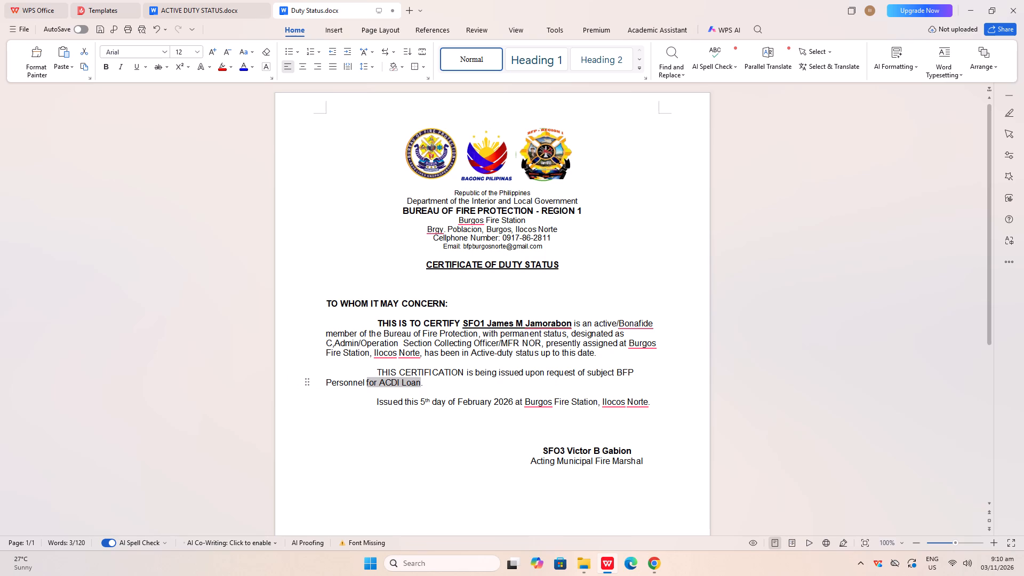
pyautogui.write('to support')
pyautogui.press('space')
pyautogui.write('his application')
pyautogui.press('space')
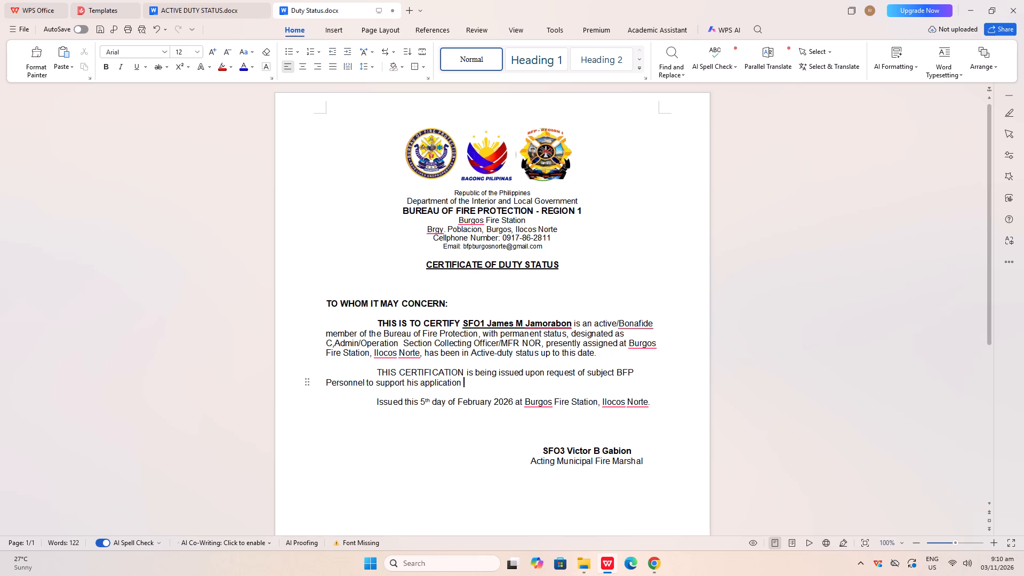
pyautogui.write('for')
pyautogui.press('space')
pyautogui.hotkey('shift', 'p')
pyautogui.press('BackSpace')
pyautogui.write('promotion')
# Change the day in the "Issued this" line to "3rd".
pyautogui.click(423, 404)
pyautogui.press('BackSpace')
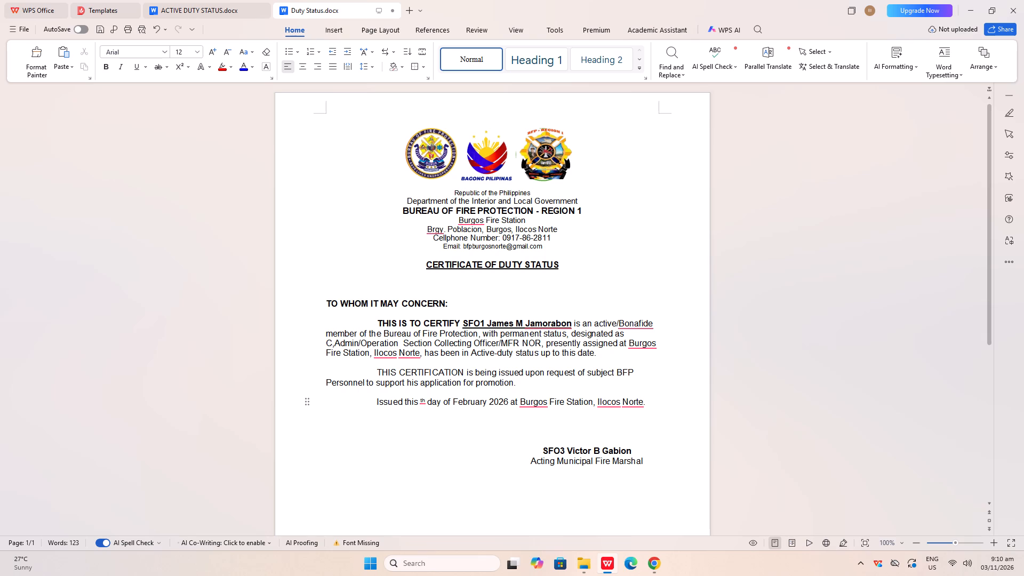
pyautogui.press('Delete')
pyautogui.press('Delete')
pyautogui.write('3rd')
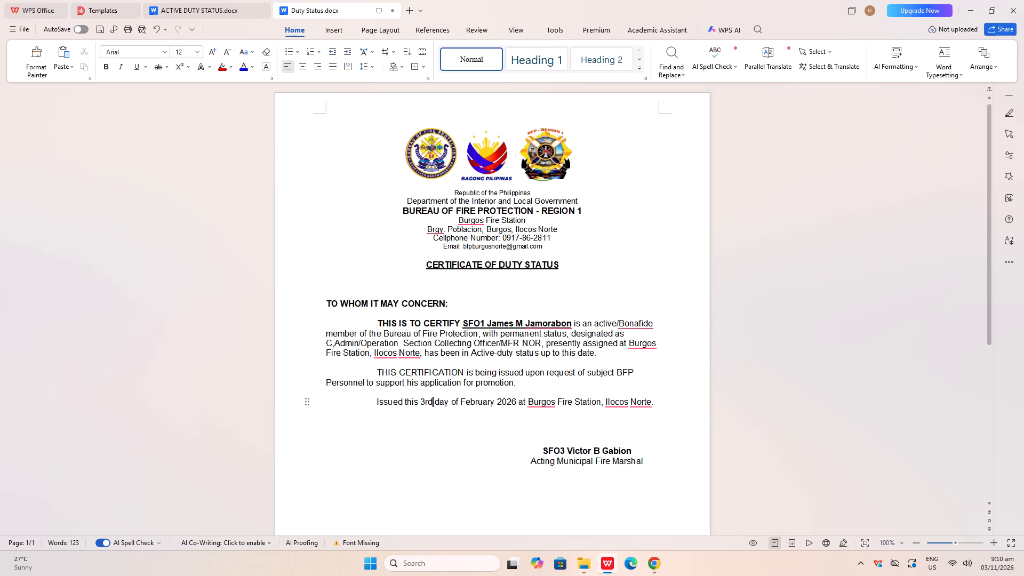
# Replace the month in the "Issued this" line with "November".
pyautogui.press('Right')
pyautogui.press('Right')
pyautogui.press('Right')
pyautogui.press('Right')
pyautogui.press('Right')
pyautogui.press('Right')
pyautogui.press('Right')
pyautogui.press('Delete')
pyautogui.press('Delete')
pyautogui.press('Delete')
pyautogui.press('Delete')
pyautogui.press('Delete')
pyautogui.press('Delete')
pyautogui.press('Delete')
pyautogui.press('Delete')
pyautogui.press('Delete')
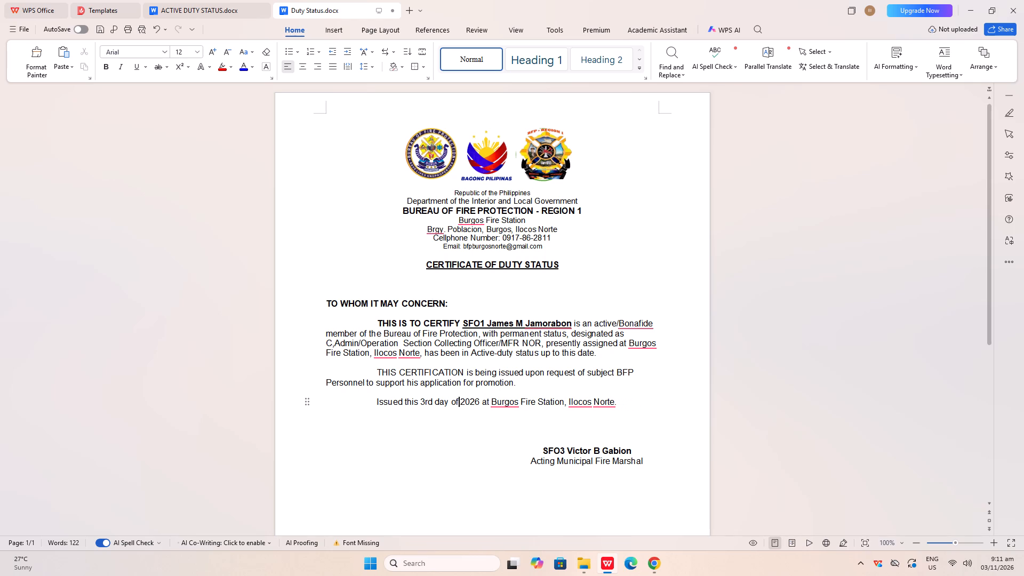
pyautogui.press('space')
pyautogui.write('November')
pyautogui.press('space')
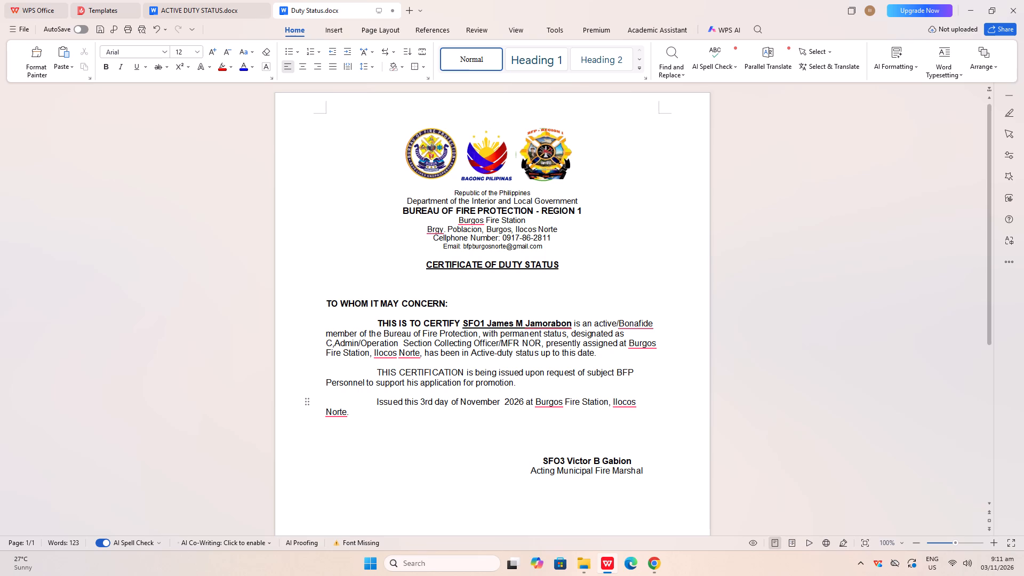
# Print one copy of all pages of the certificate on the EPSON L3210 Series printer.
pyautogui.scroll(2, 156, 292)
pyautogui.scroll(3, 374, 147)
pyautogui.click(26, 24)
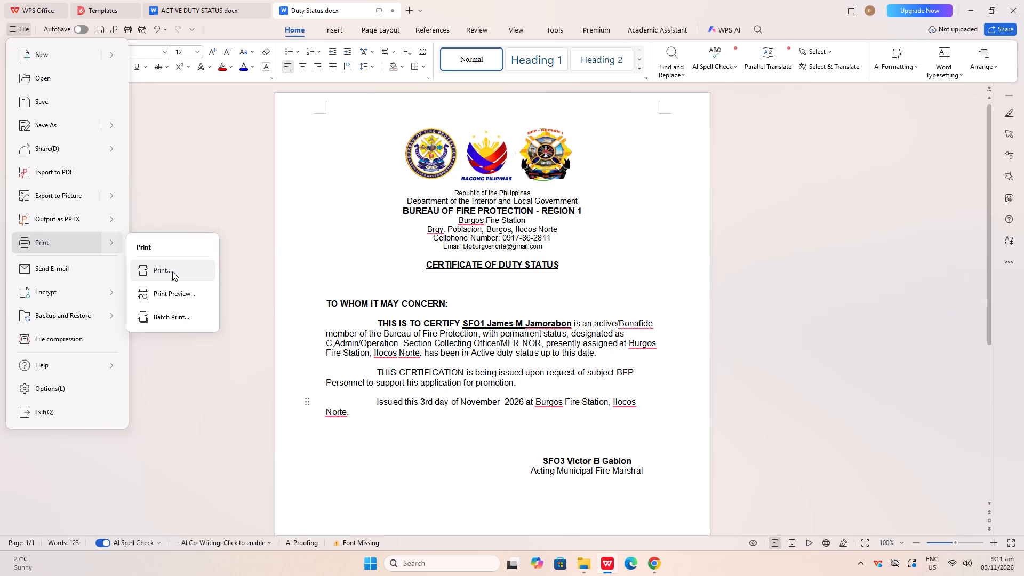
pyautogui.click(172, 271)
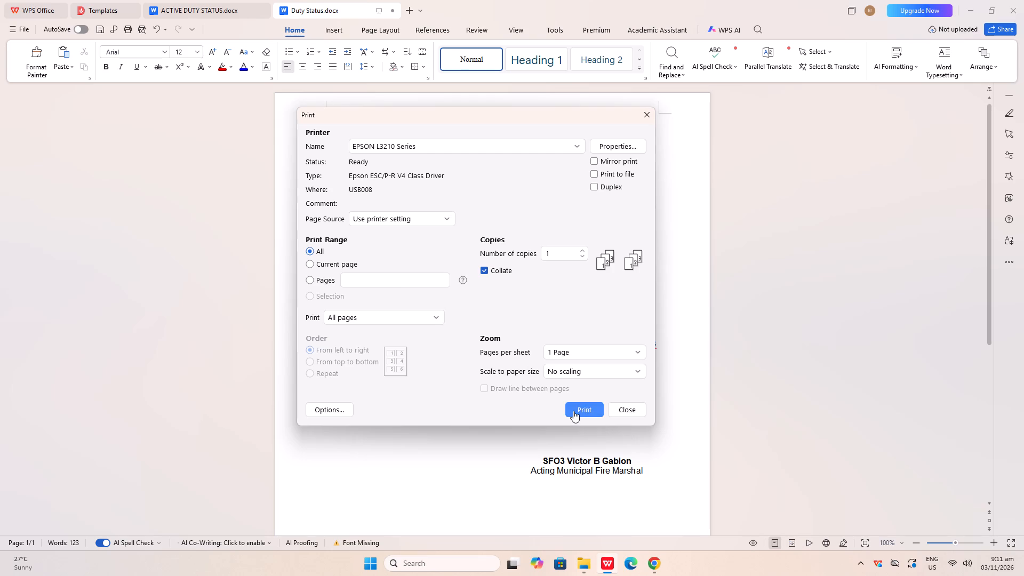
pyautogui.click(573, 410)
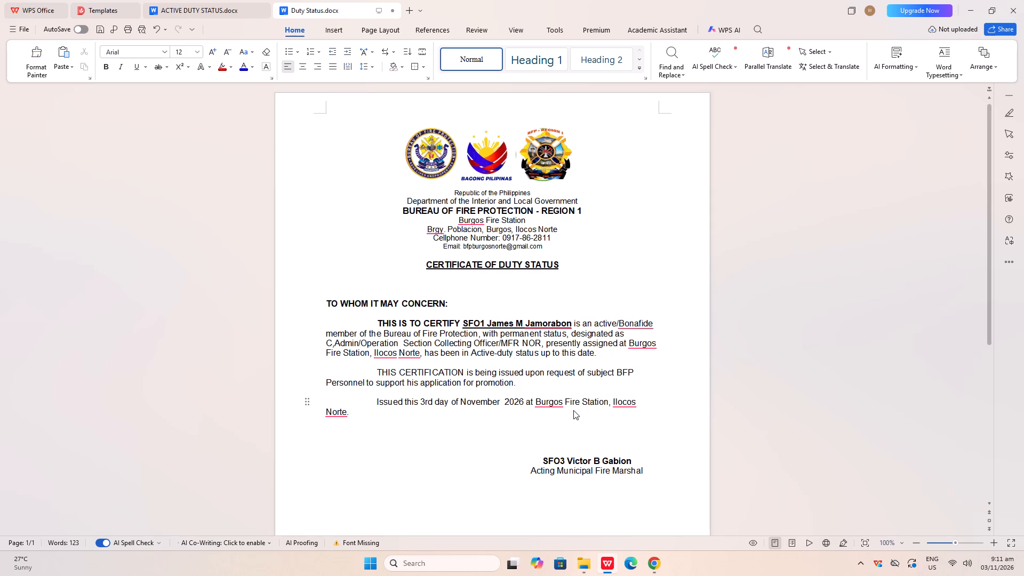
# Replace the space between "Section" and "Collecting Officer" in the officer's designation with a slash.
pyautogui.click(430, 341)
pyautogui.press('Delete')
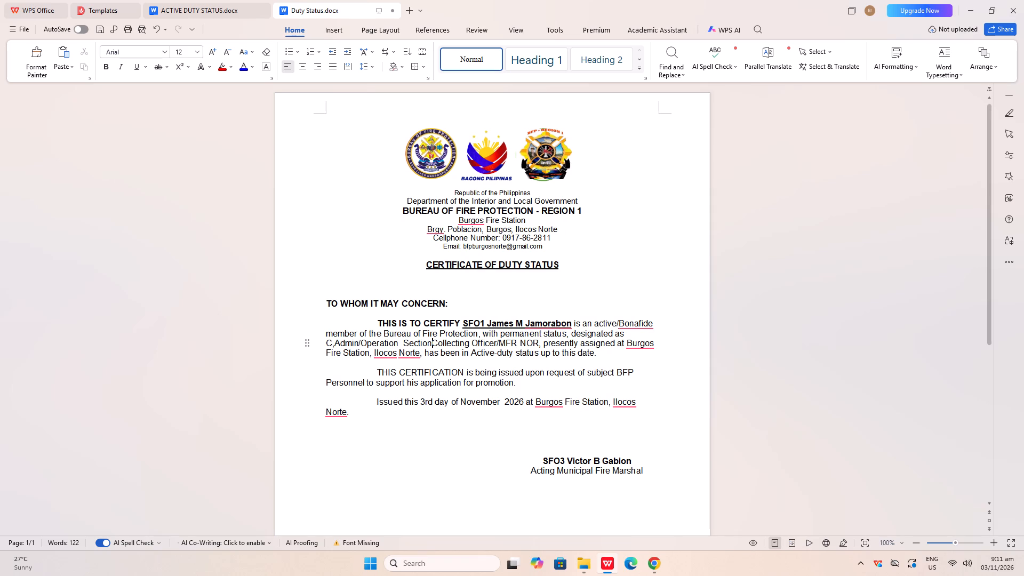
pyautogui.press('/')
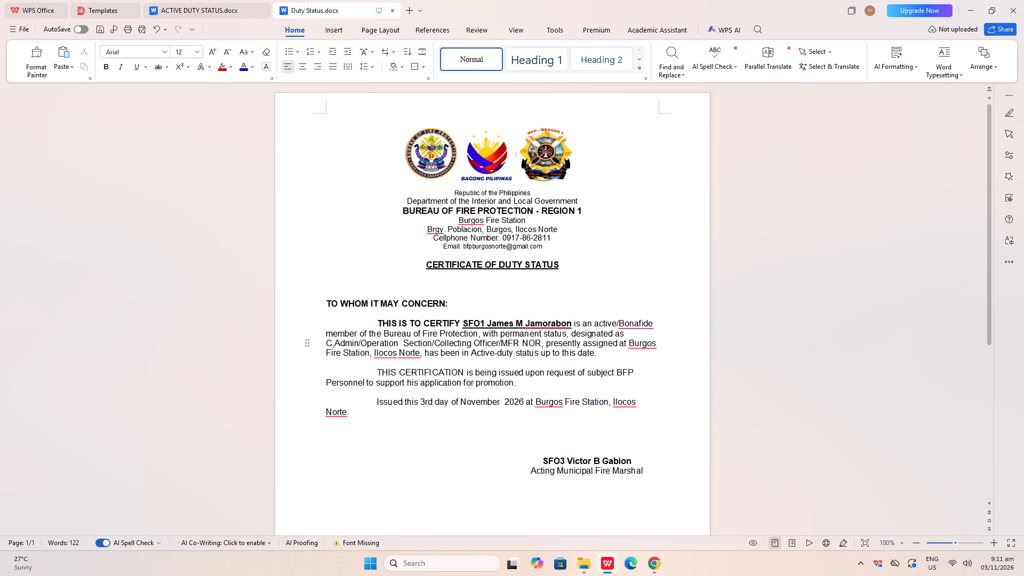
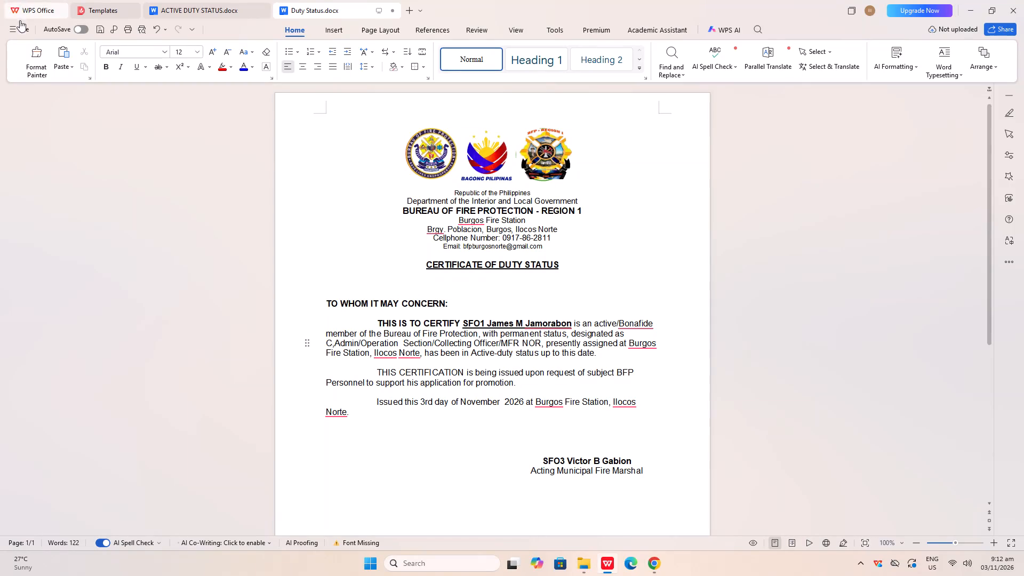
# Print one copy of all pages of the corrected duty status certificate on the EPSON L3210 Series printer.
pyautogui.click(25, 26)
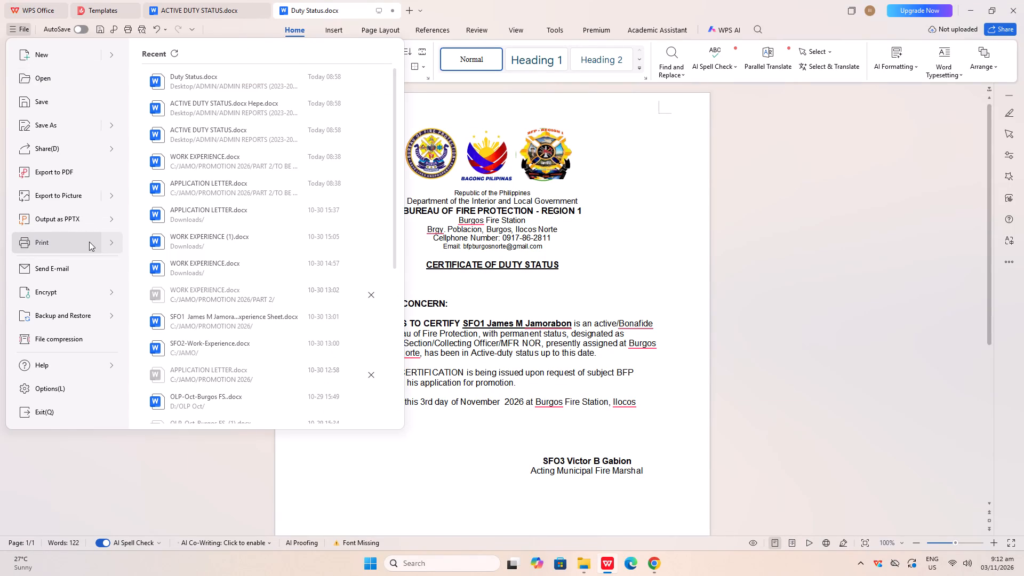
pyautogui.click(172, 268)
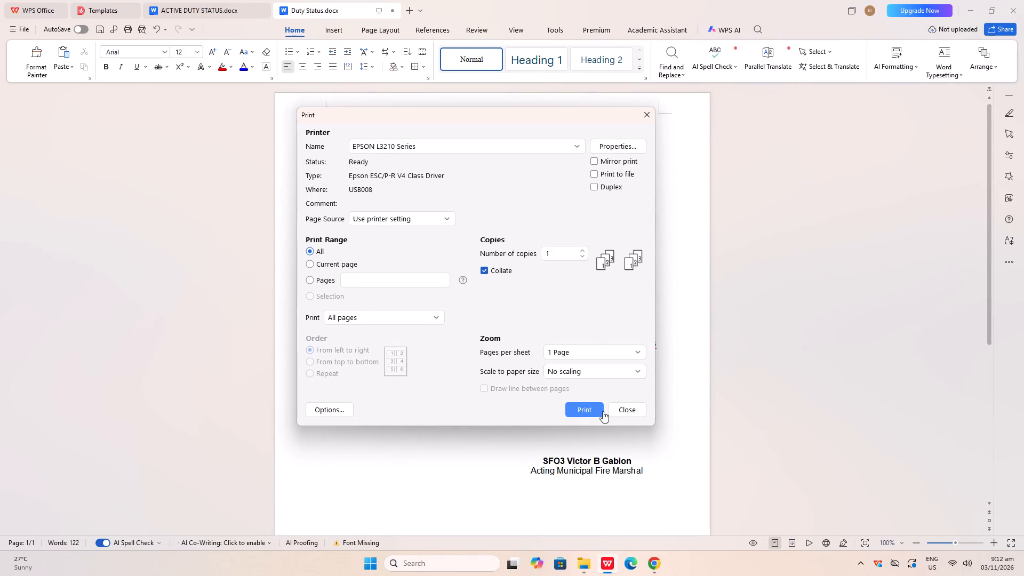
pyautogui.click(590, 413)
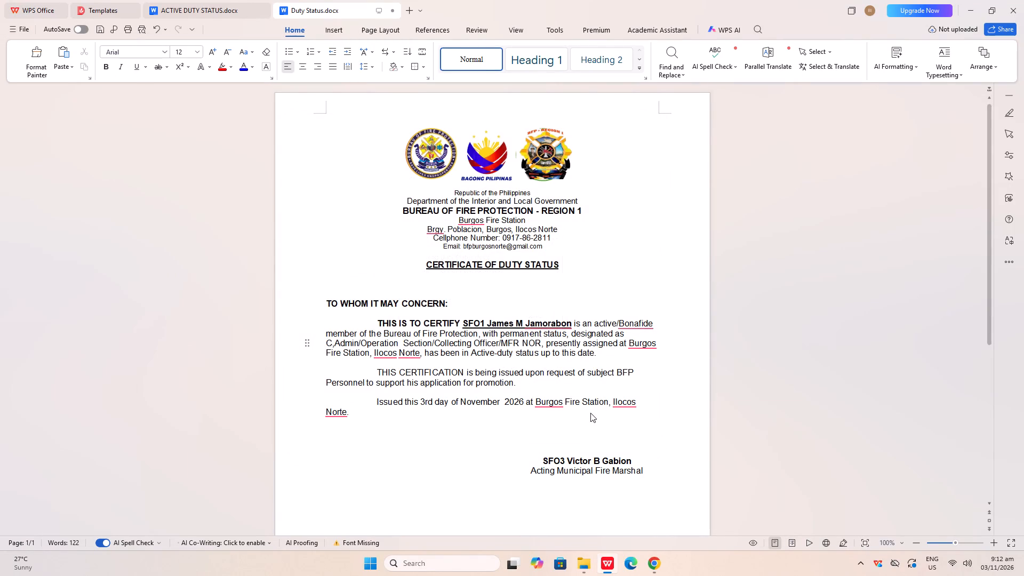
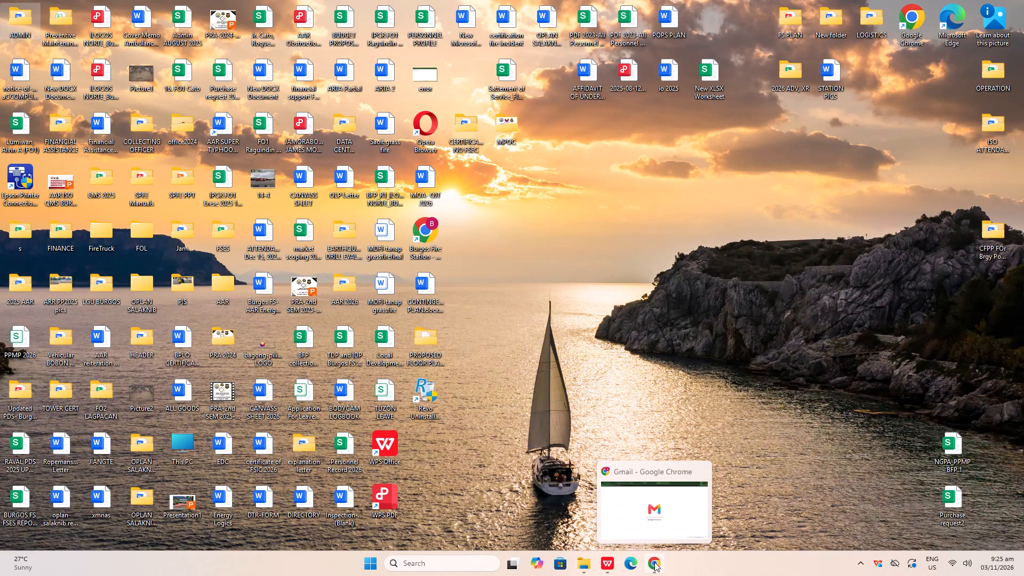
# Search the Desktop files for "sos jamo" and open the matching SFO1 officer's SOS-2025 workbook modified 30/12/2025.
pyautogui.click(593, 566)
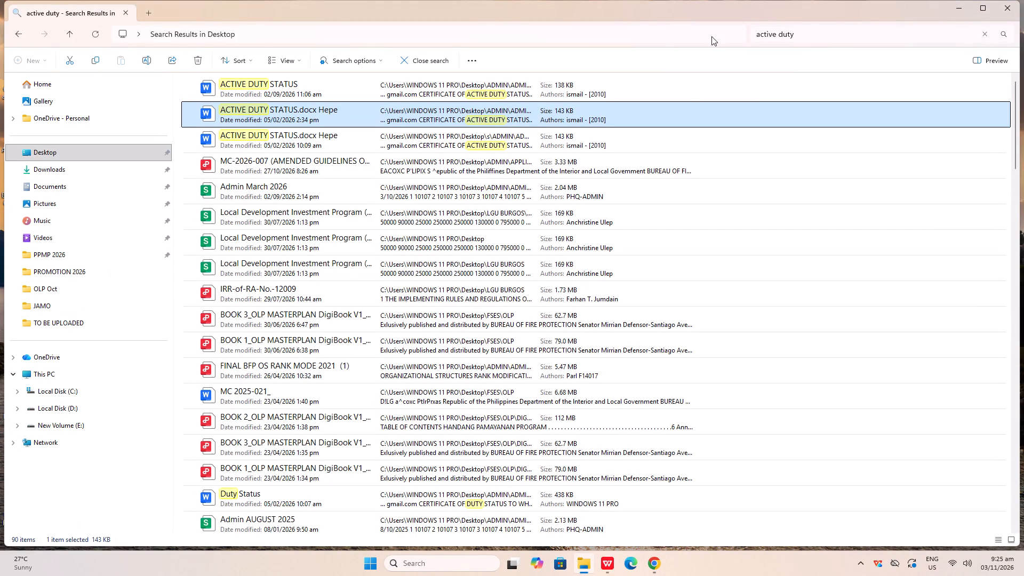
pyautogui.moveTo(836, 30); pyautogui.dragTo(761, 30)
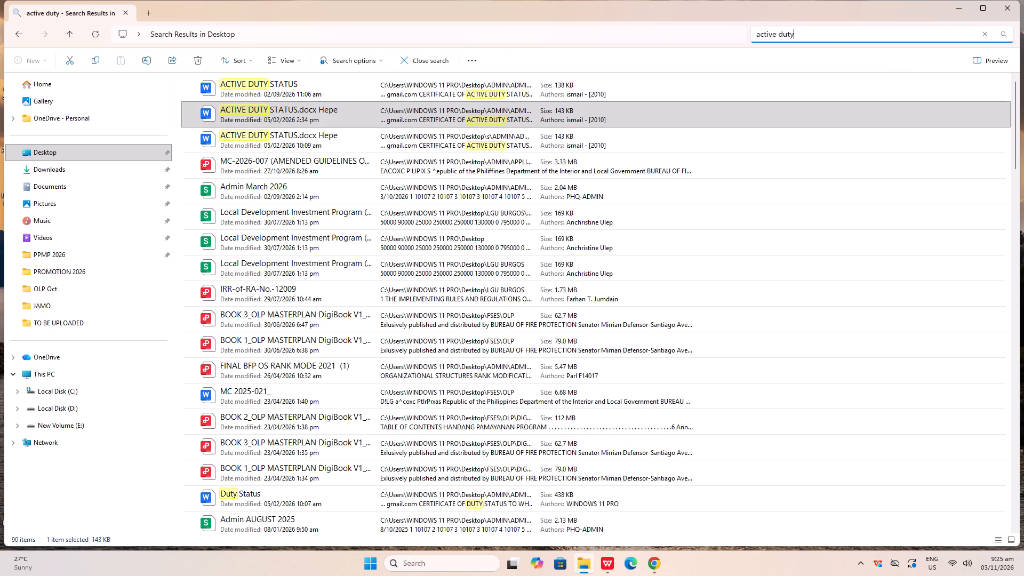
pyautogui.moveTo(761, 30); pyautogui.dragTo(719, 30)
pyautogui.write('sos')
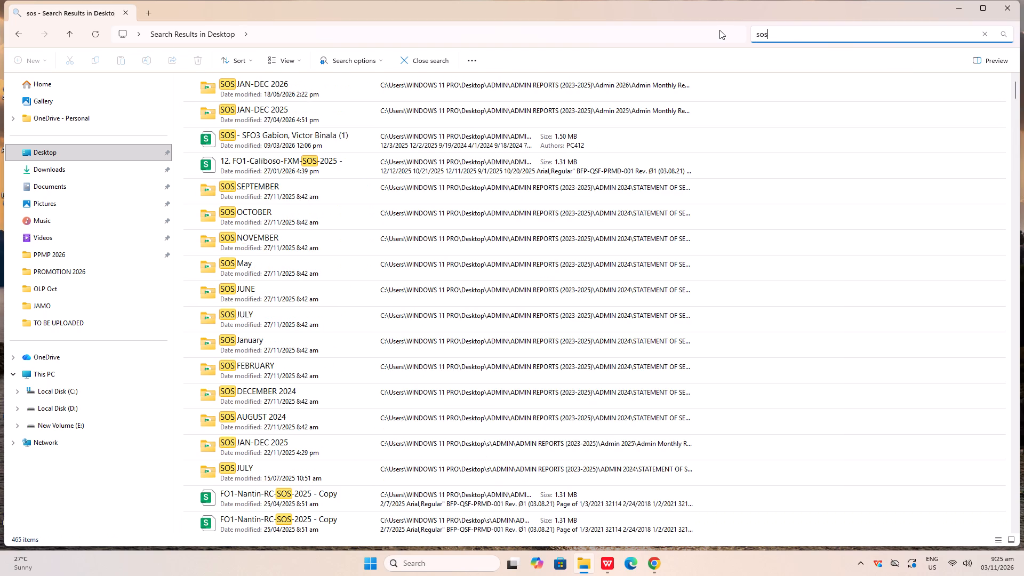
pyautogui.scroll(-3, 513, 247)
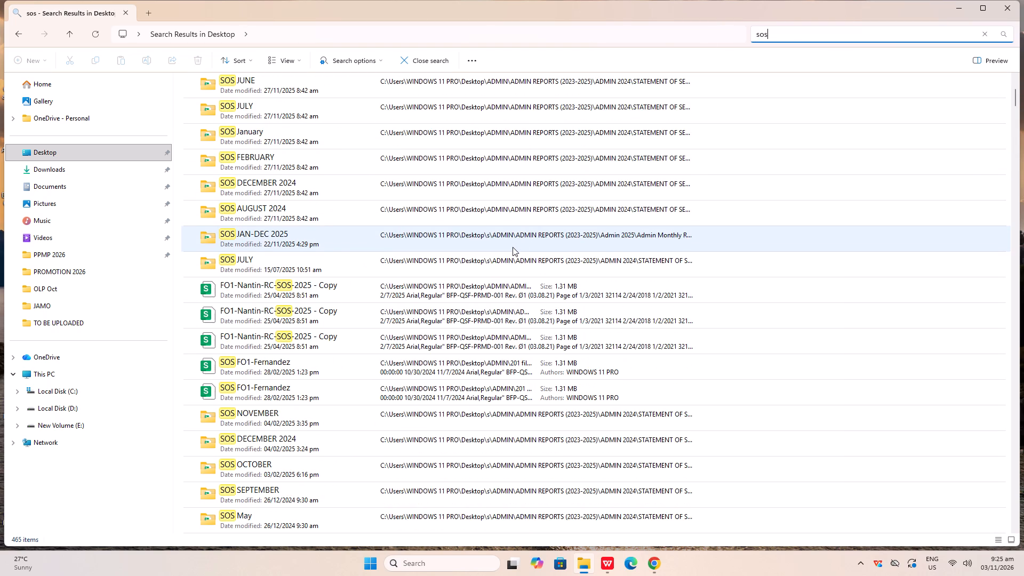
pyautogui.scroll(5, 513, 247)
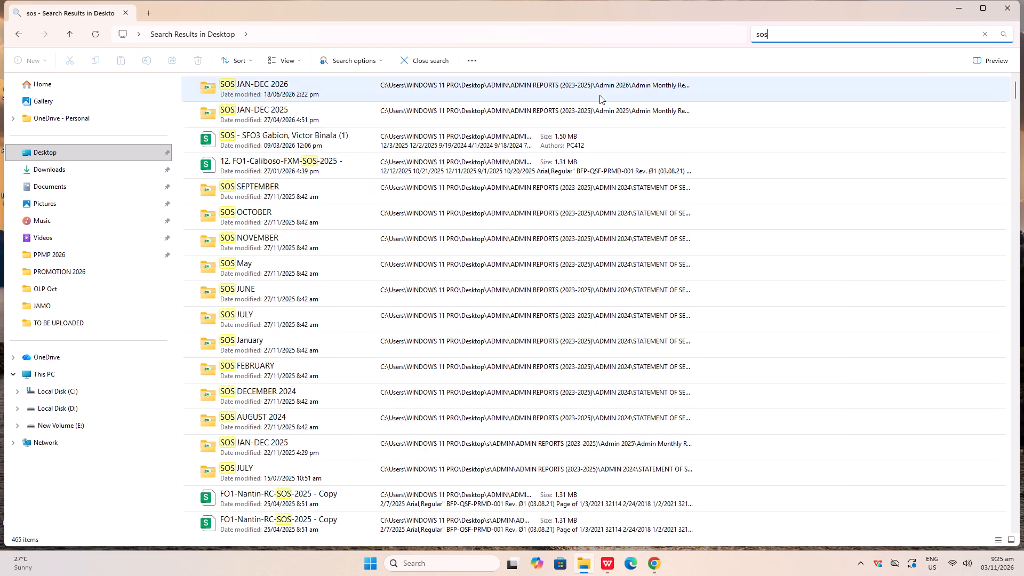
pyautogui.press('space')
pyautogui.write('ja')
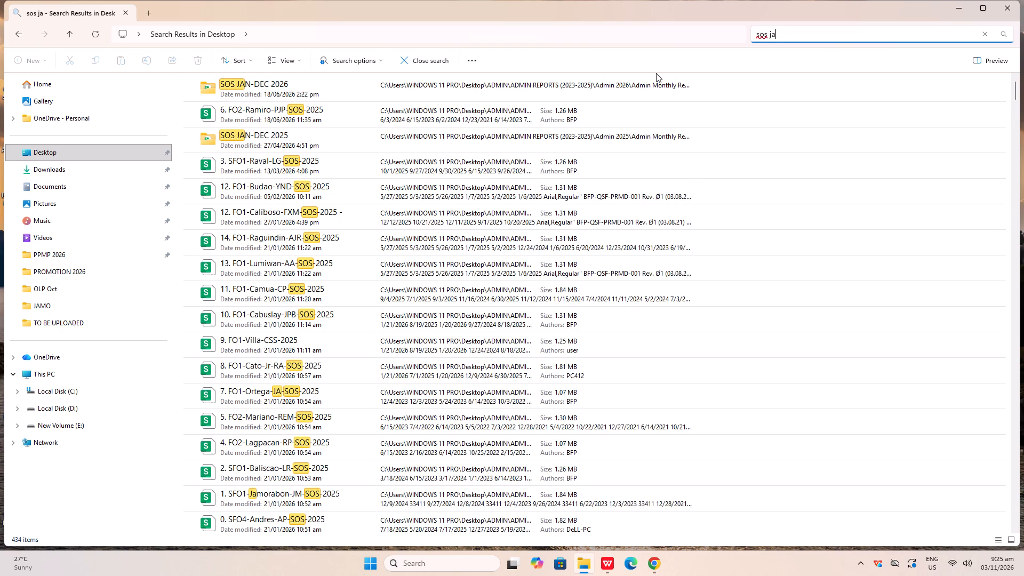
pyautogui.write('mo')
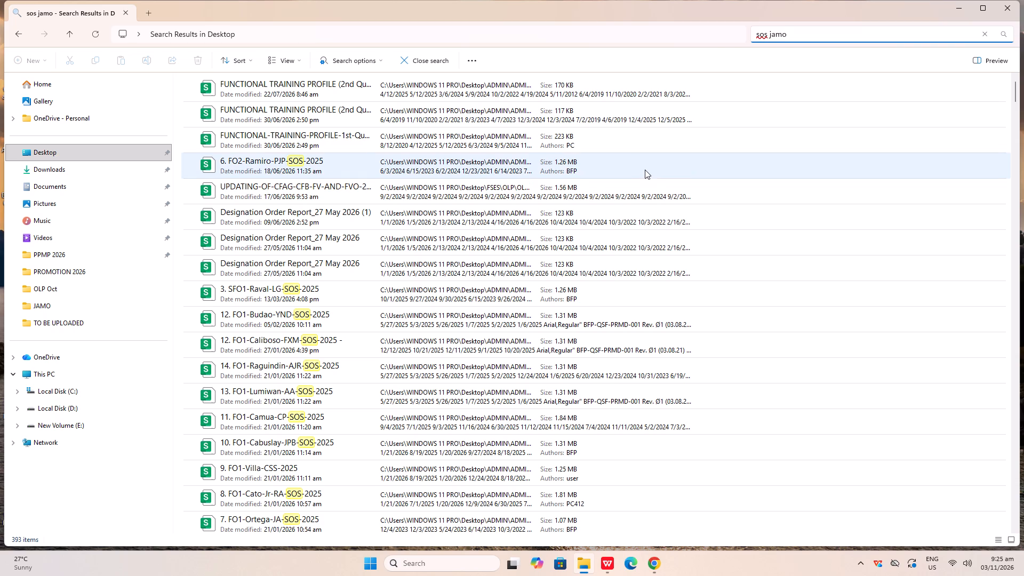
pyautogui.scroll(-5, 645, 170)
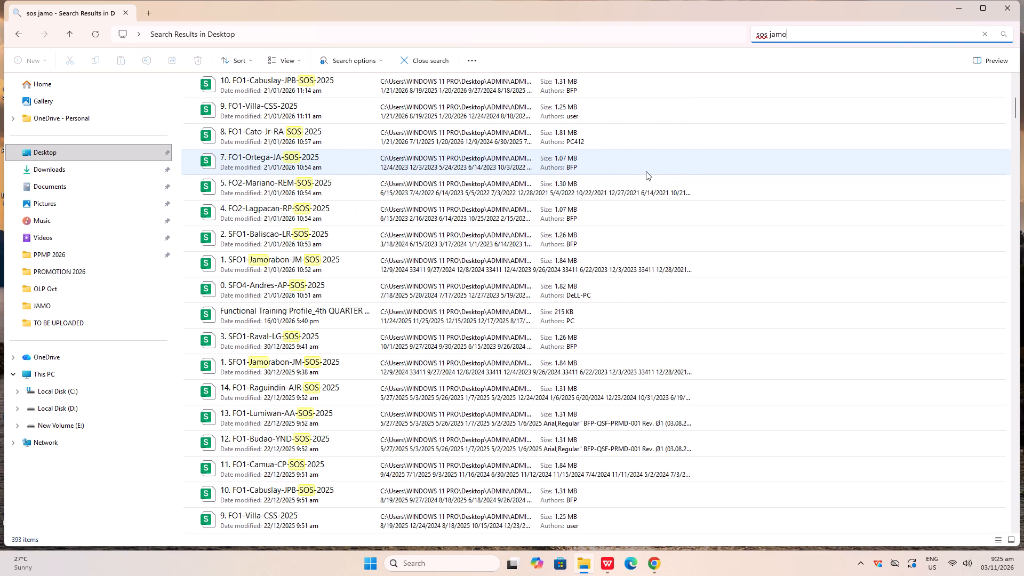
pyautogui.doubleClick(321, 367)
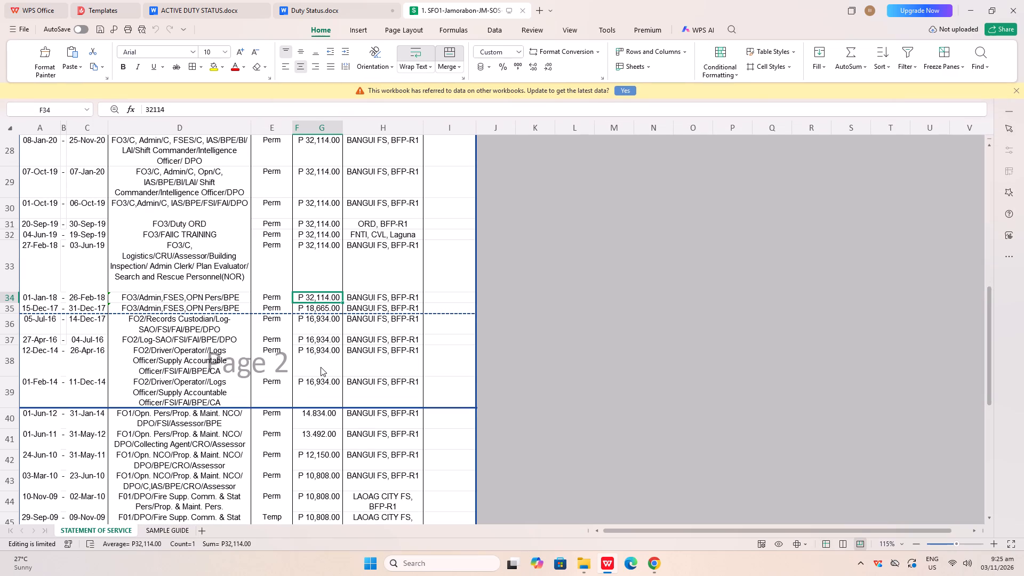
# Review the officer's statement of service from the personal details through the service records to the purpose, issue date and signatories.
pyautogui.scroll(9, 321, 367)
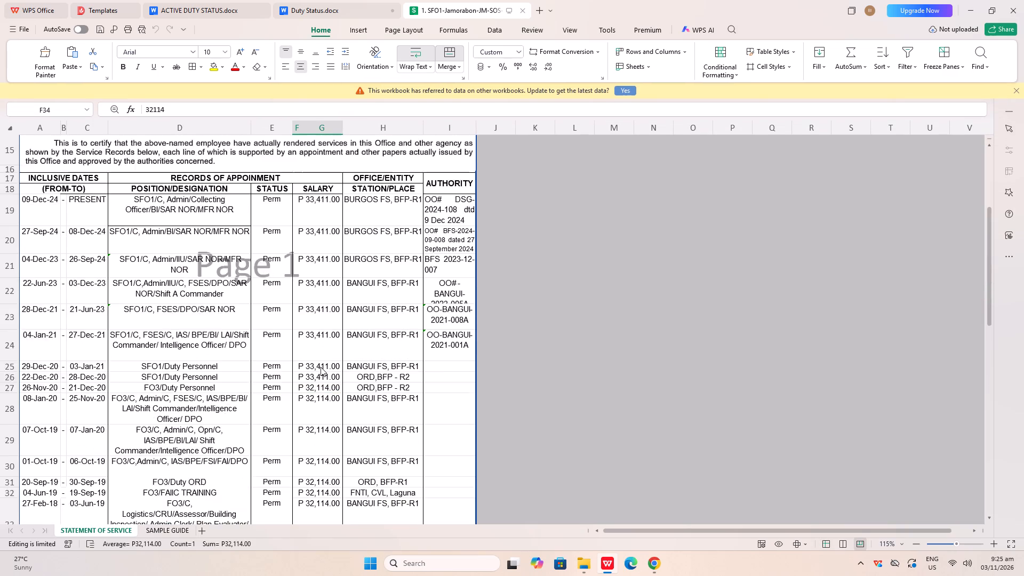
pyautogui.scroll(6, 321, 367)
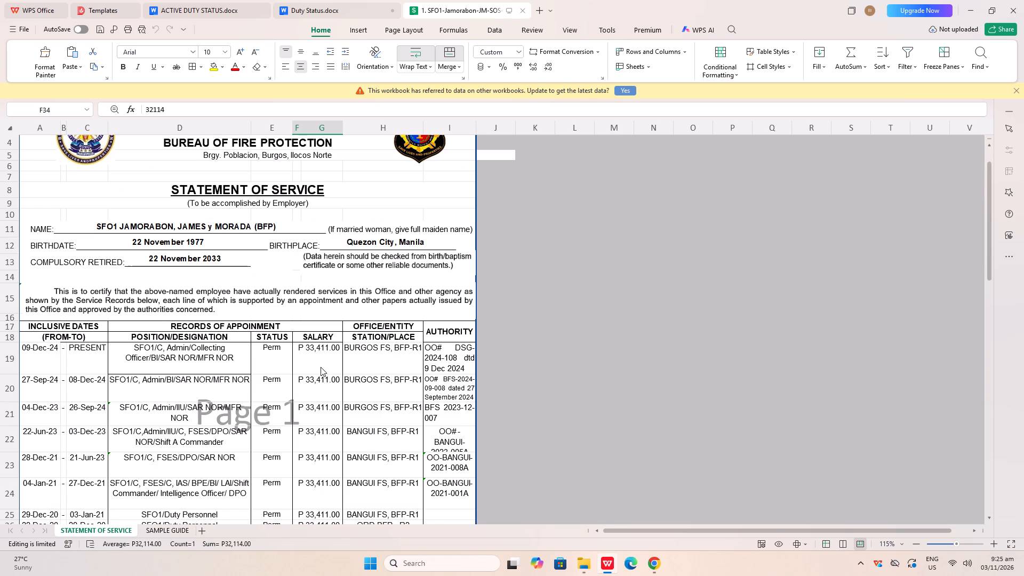
pyautogui.scroll(-5, 321, 367)
pyautogui.scroll(-19, 321, 367)
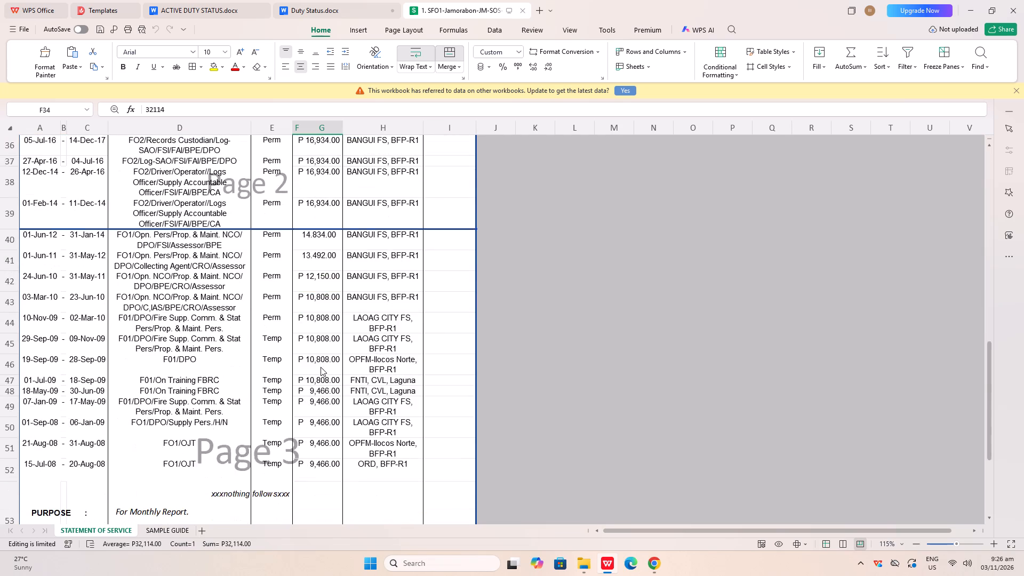
pyautogui.scroll(-2, 321, 367)
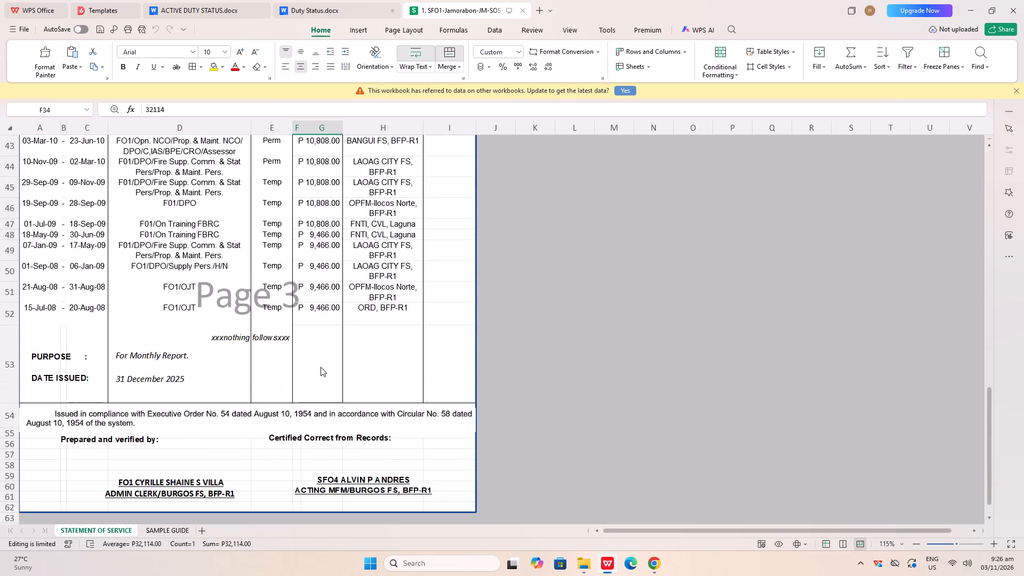
pyautogui.scroll(-4, 321, 367)
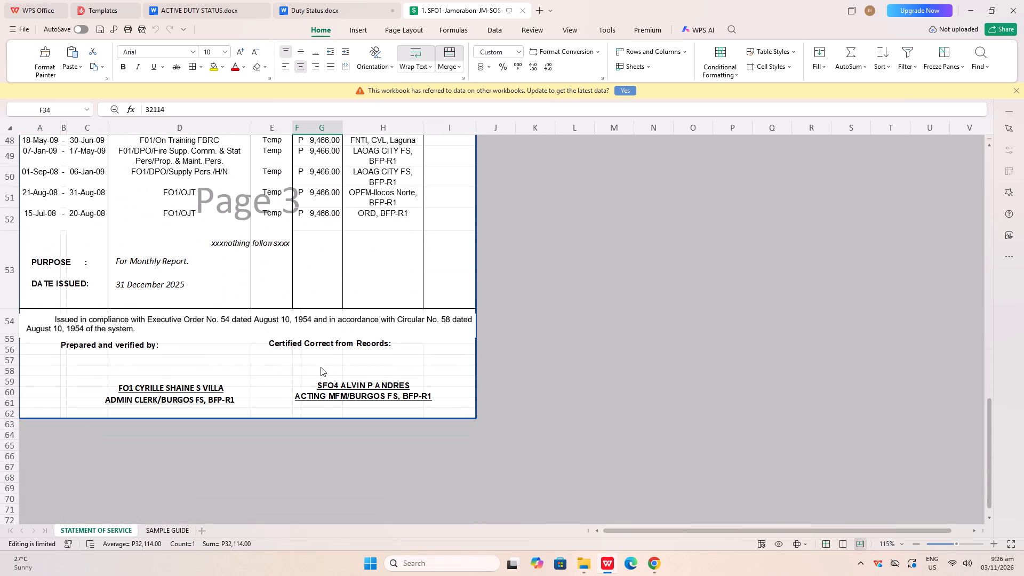
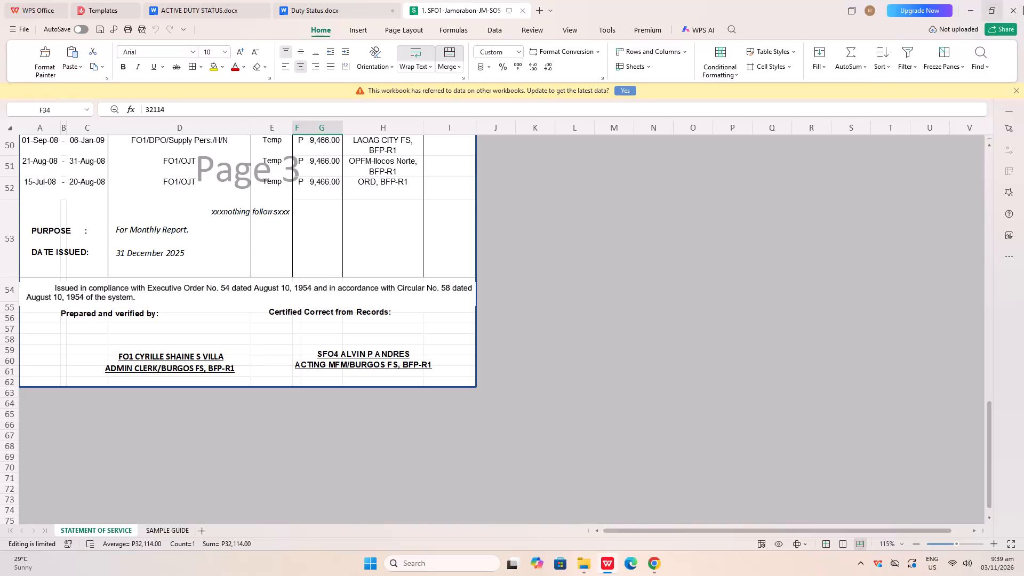
# Save a copy of the duty status certificate as Word document "Duty Status" in the JAMO folder on drive C, and close all open documents.
pyautogui.click(1017, 15)
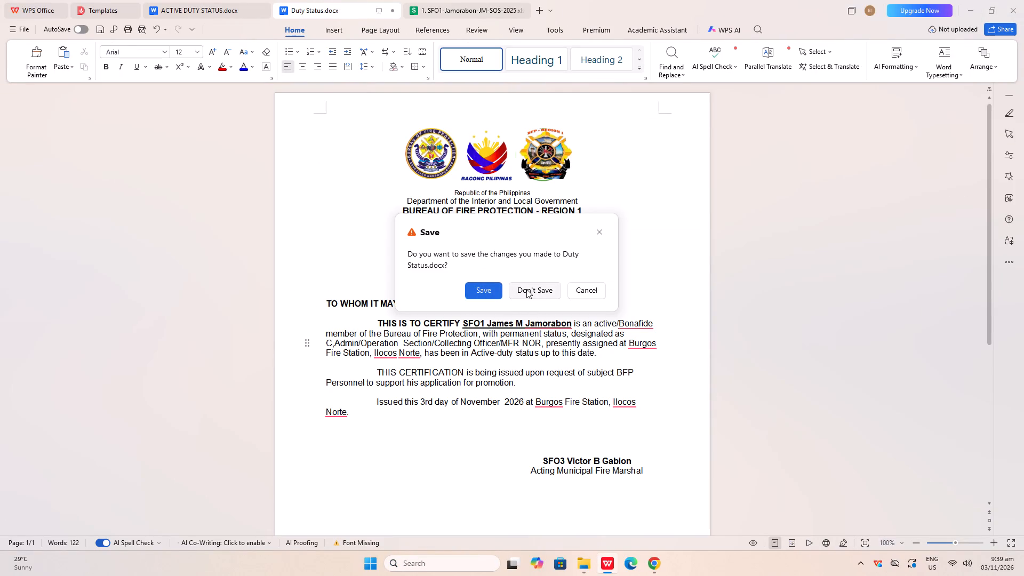
pyautogui.click(602, 234)
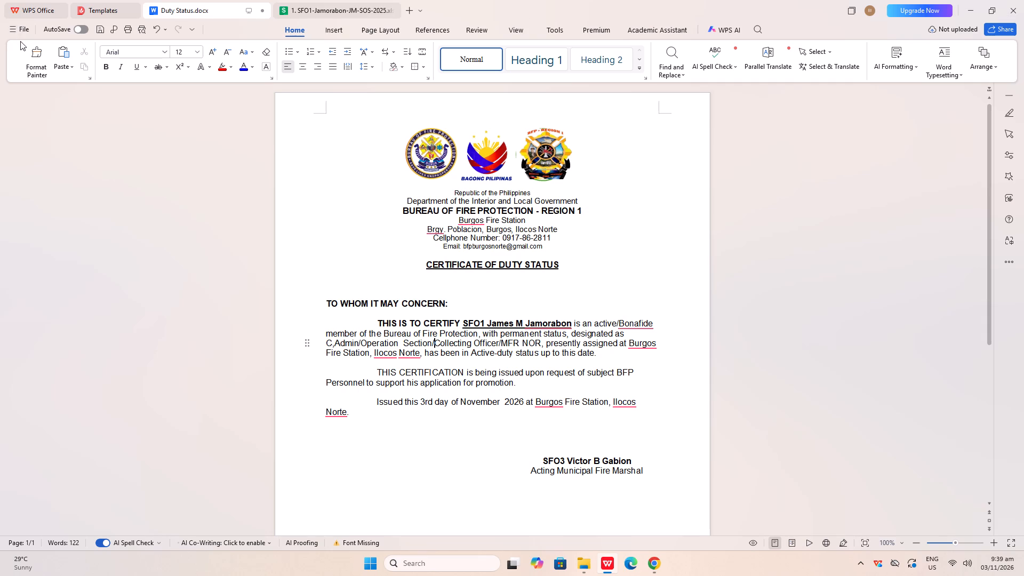
pyautogui.click(22, 27)
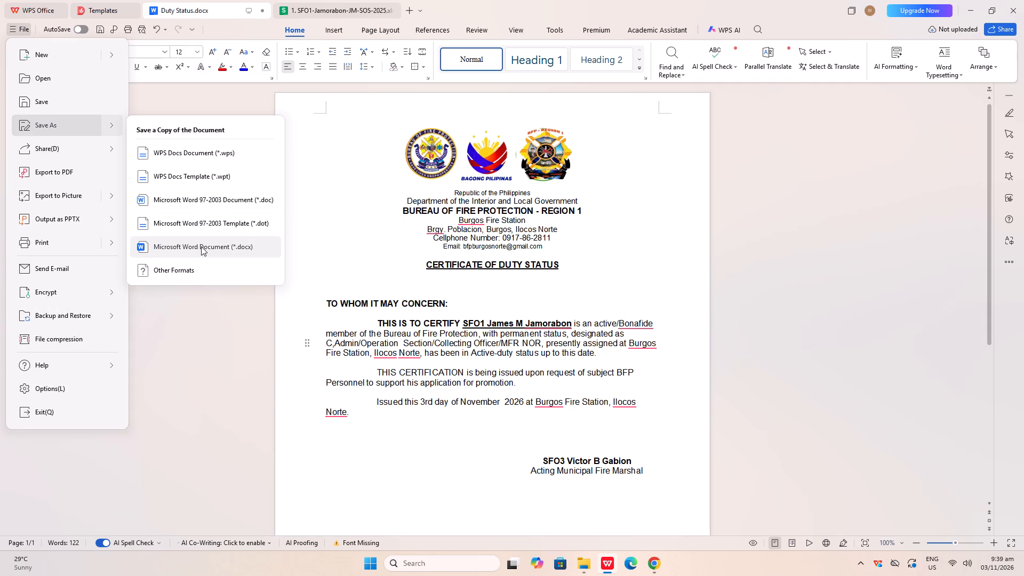
pyautogui.click(201, 246)
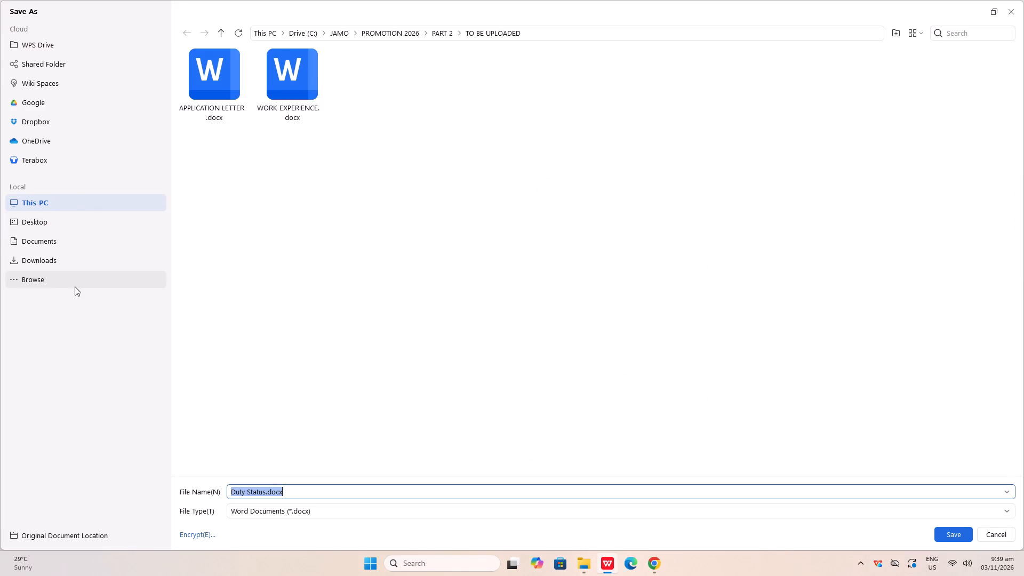
pyautogui.click(75, 286)
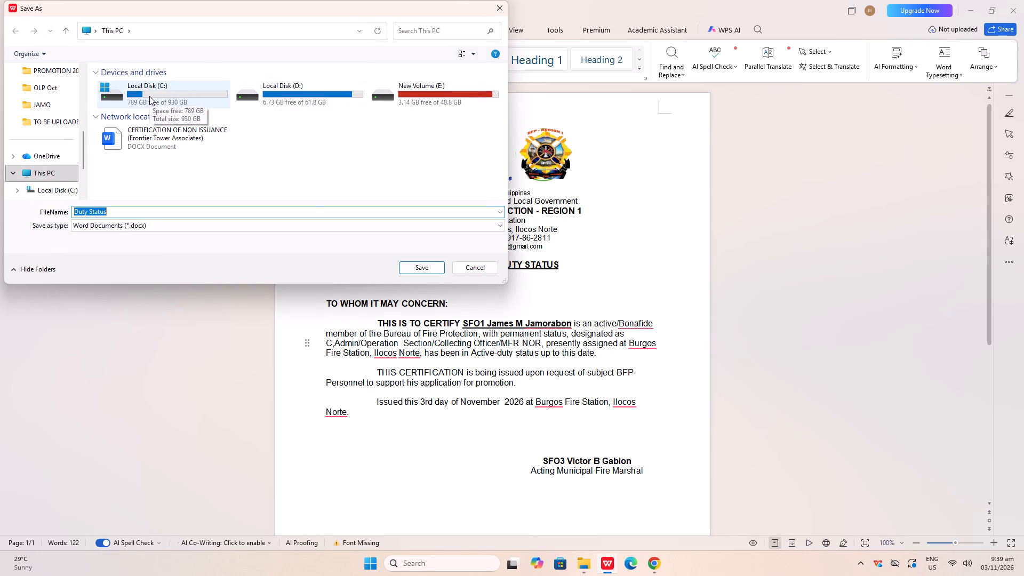
pyautogui.click(63, 110)
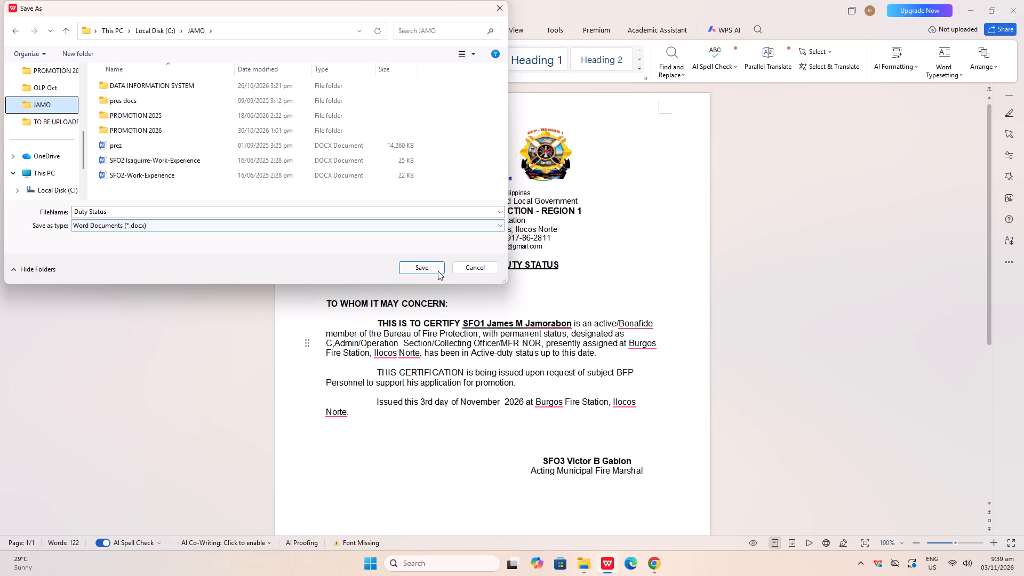
pyautogui.click(433, 268)
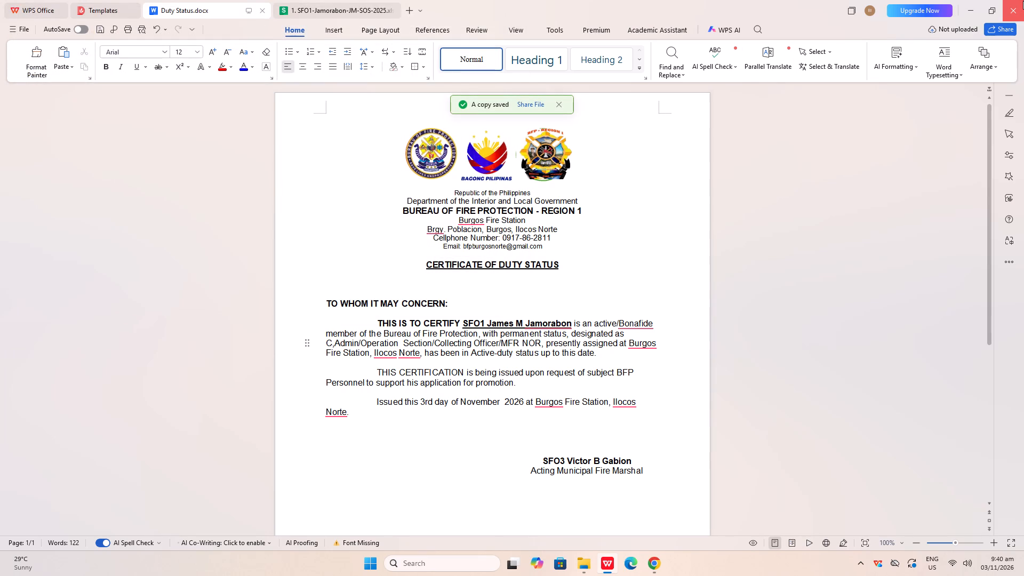
pyautogui.click(1009, 6)
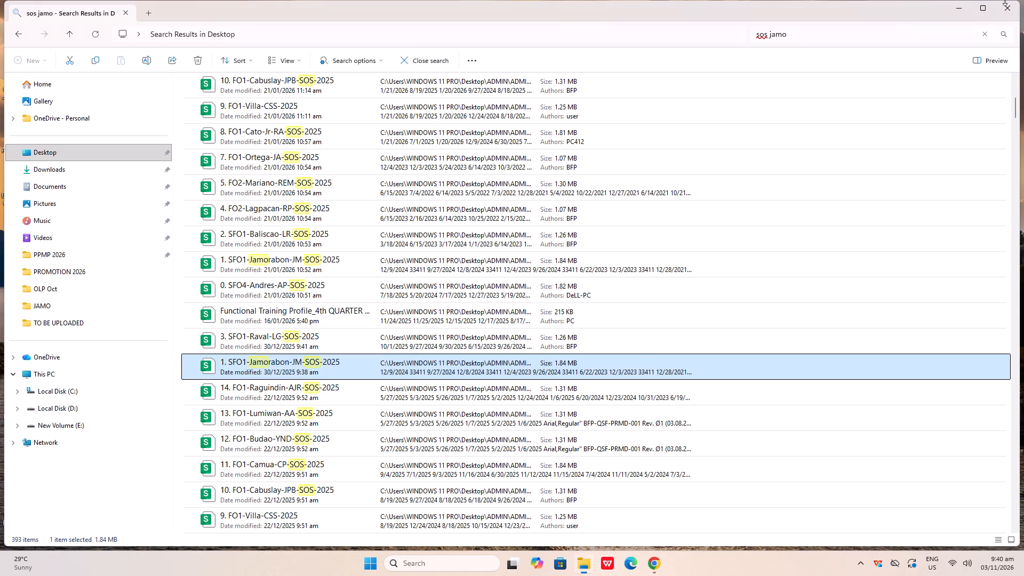